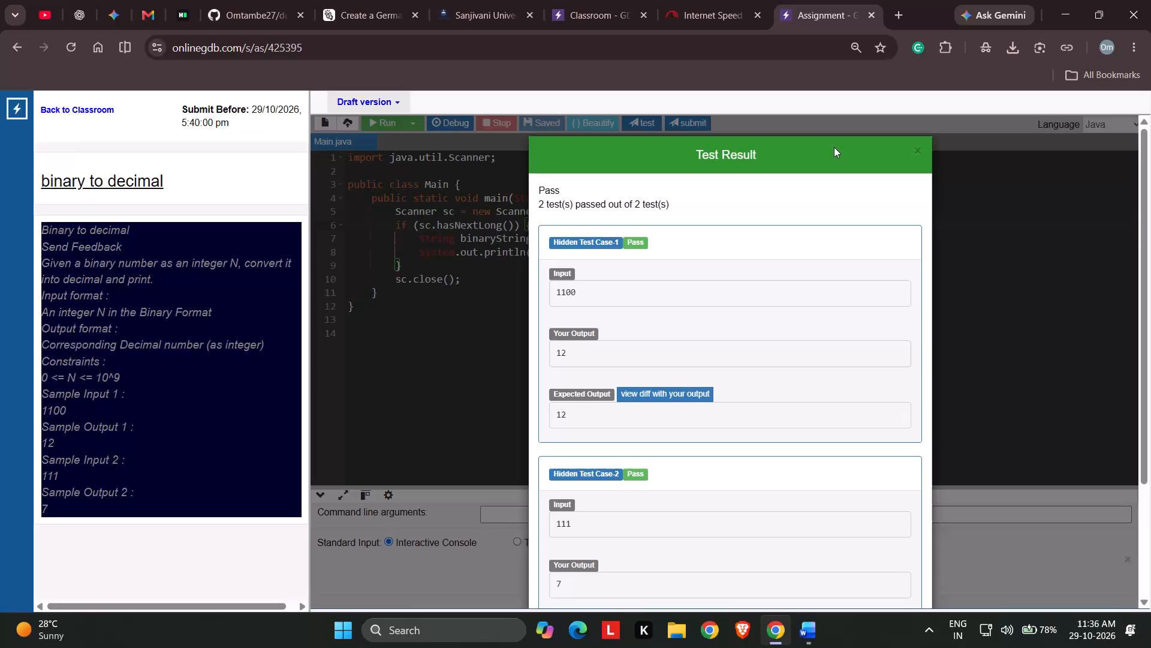
Close the test results and run the binary to decimal program with the input 1100.
click(915, 149)
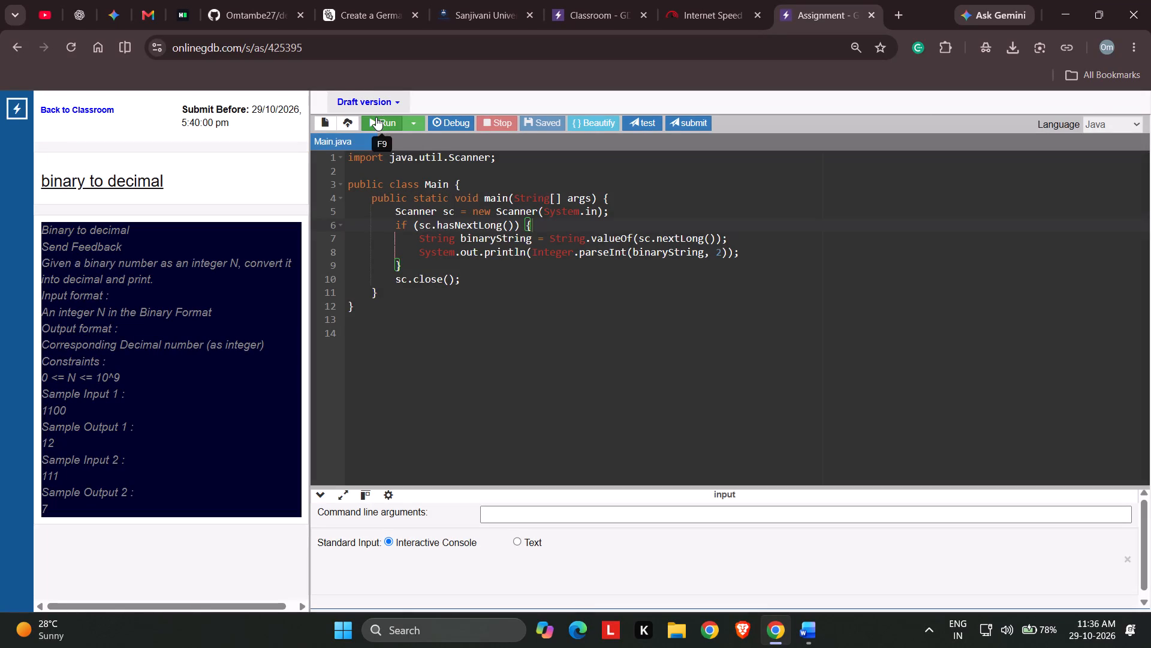
click(376, 124)
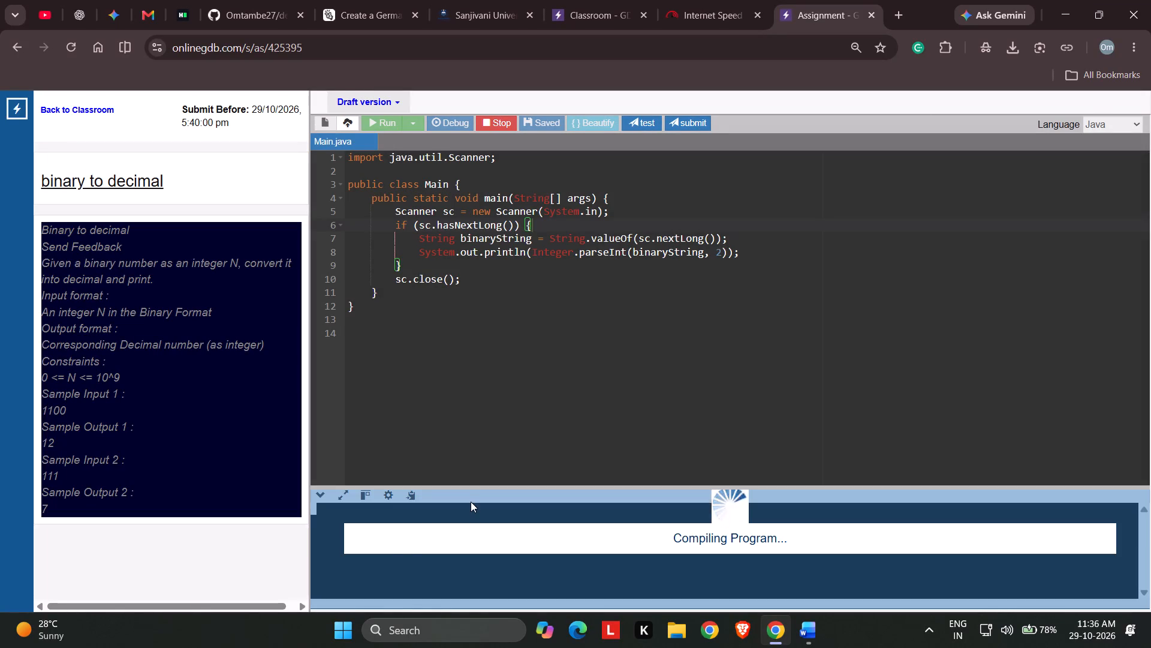
text(11)
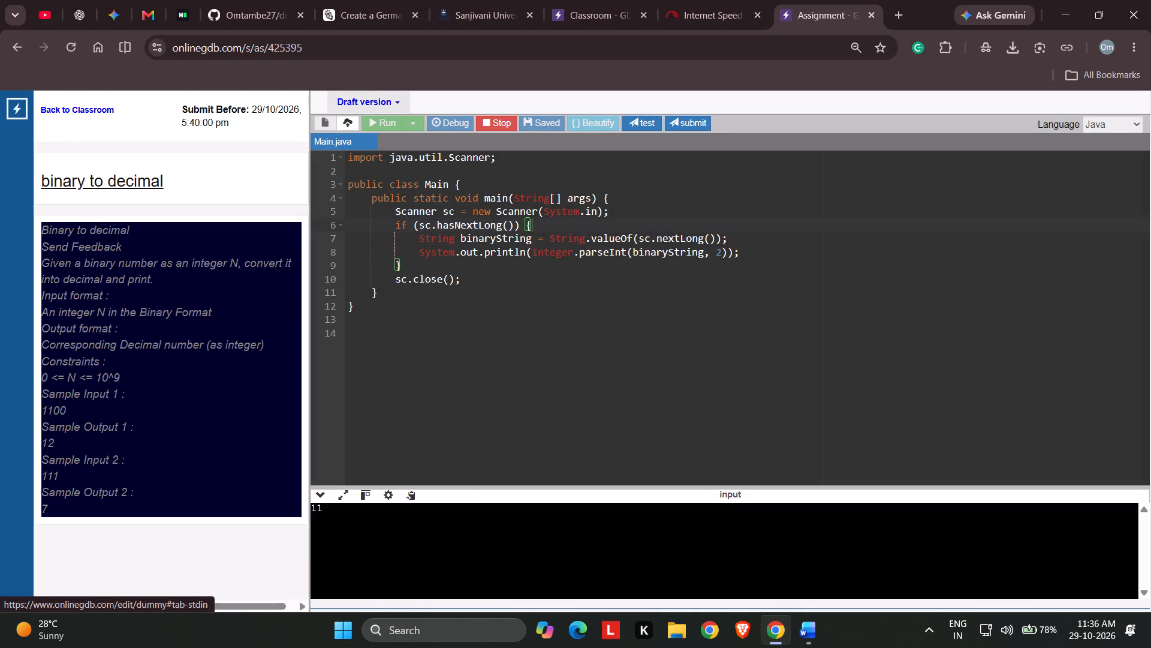
text(00)
key(Return)
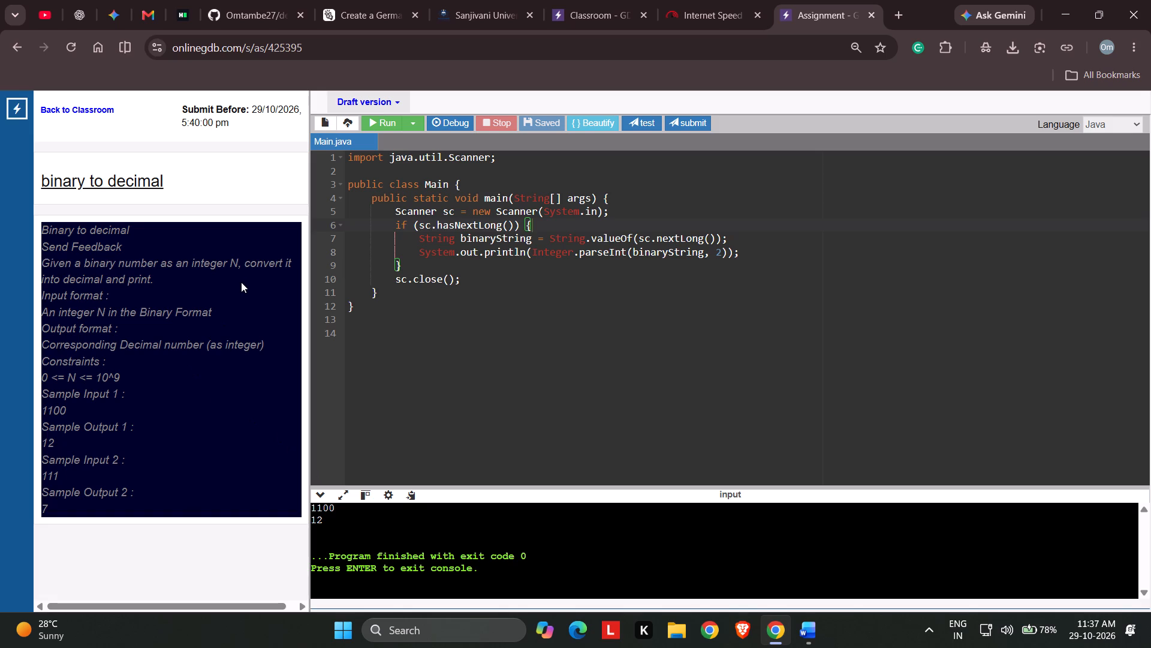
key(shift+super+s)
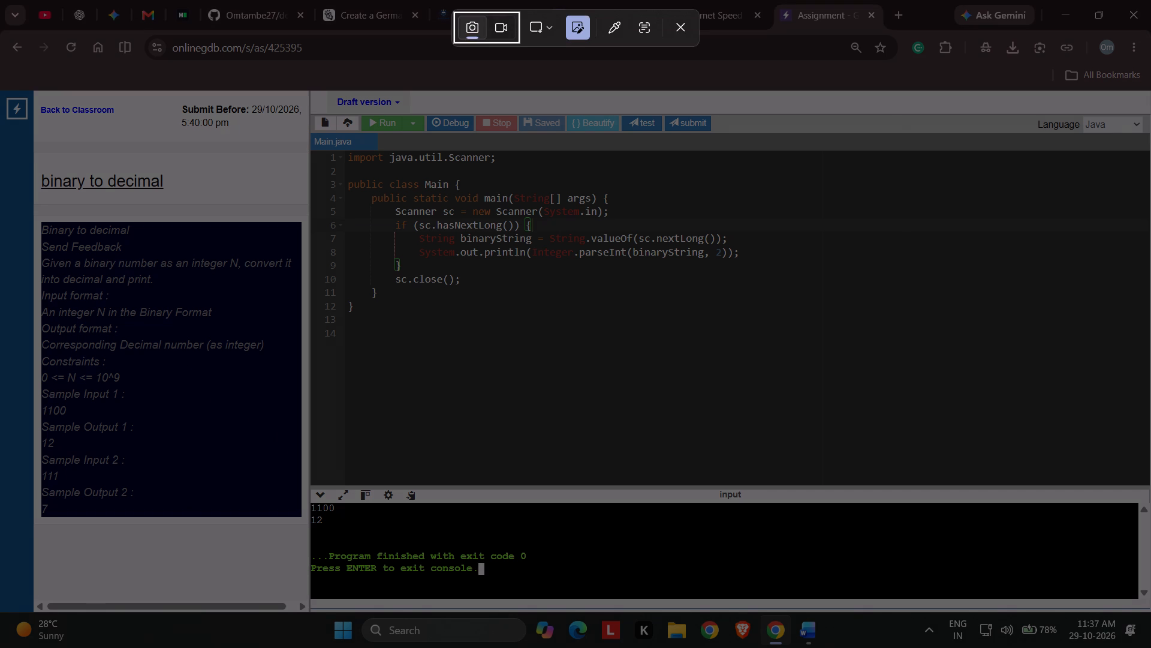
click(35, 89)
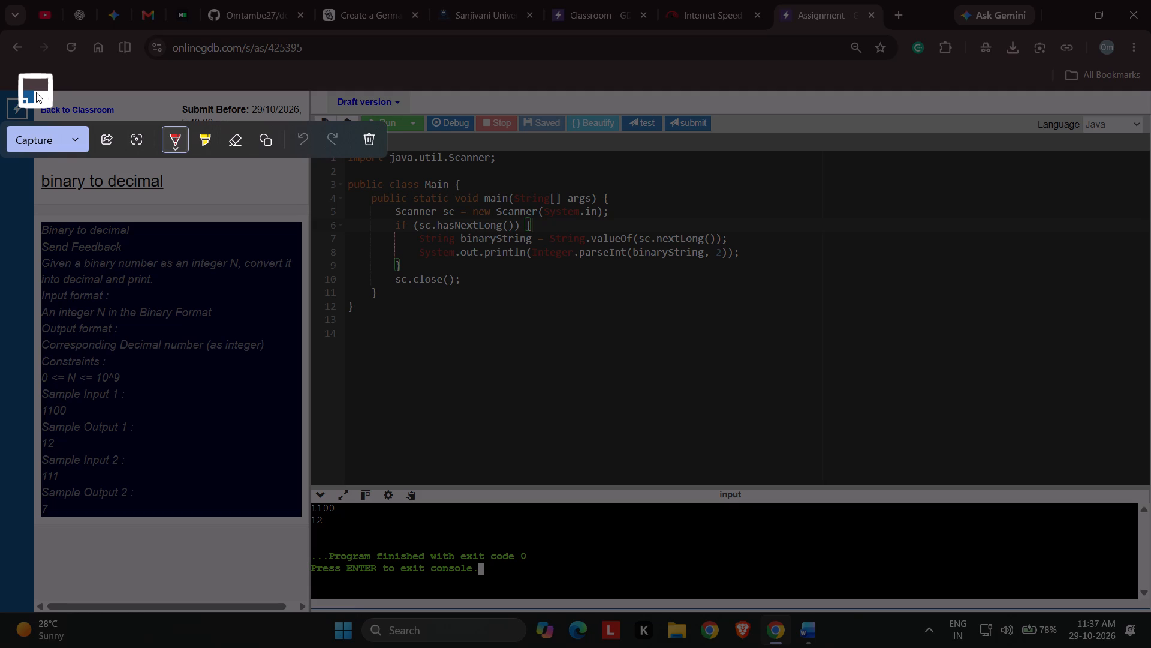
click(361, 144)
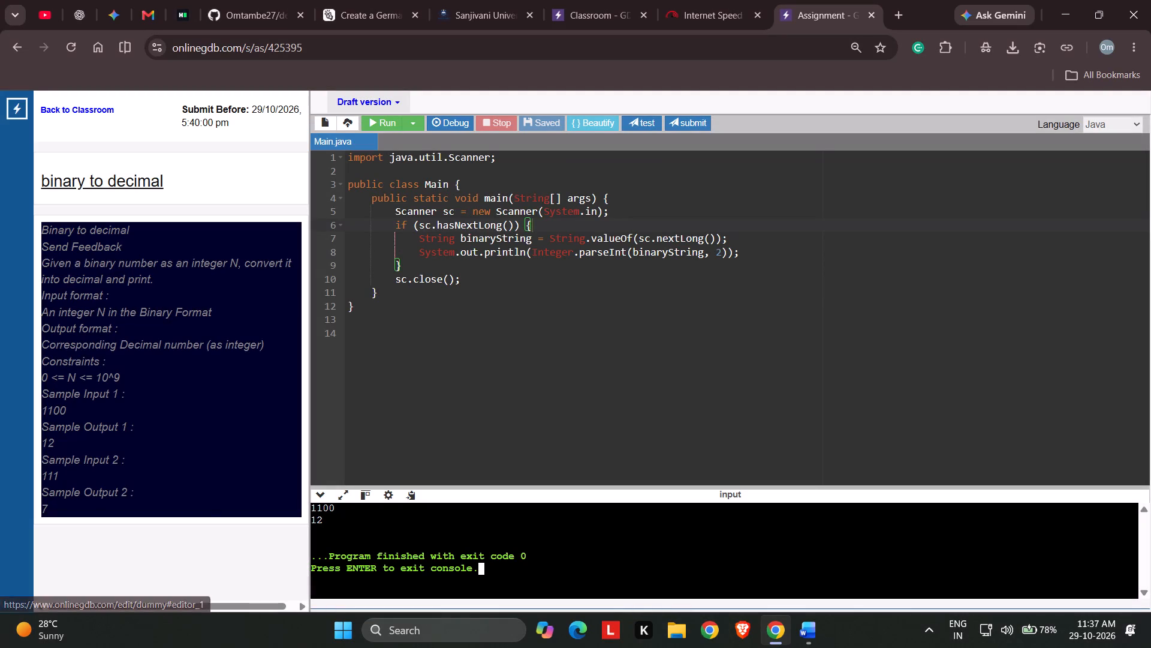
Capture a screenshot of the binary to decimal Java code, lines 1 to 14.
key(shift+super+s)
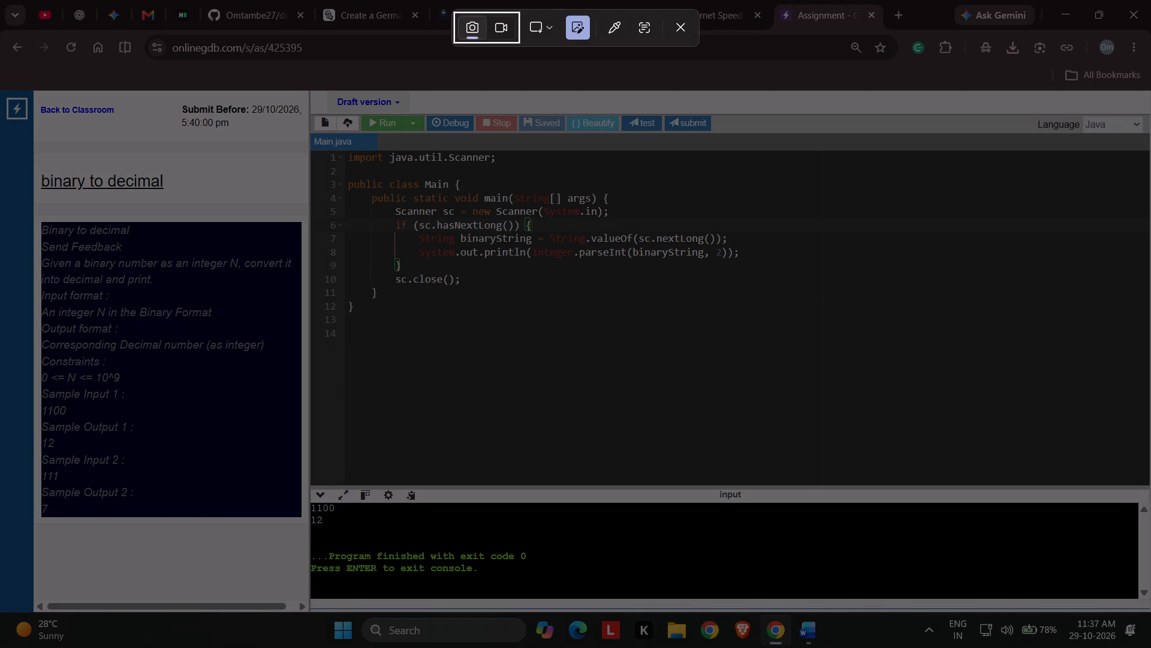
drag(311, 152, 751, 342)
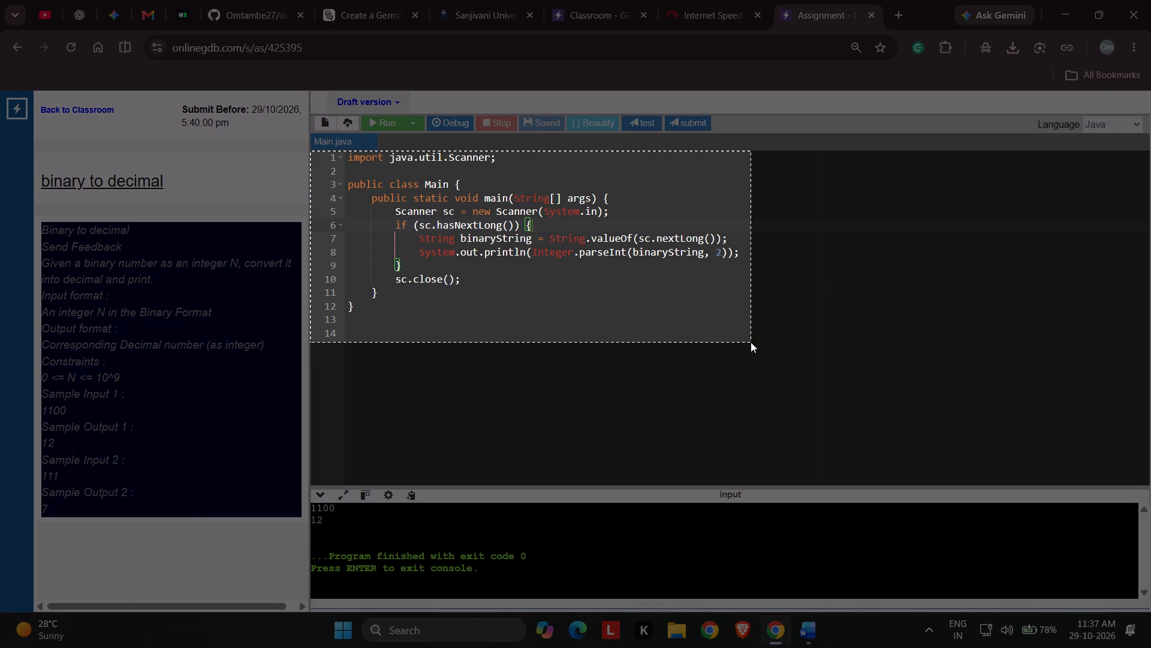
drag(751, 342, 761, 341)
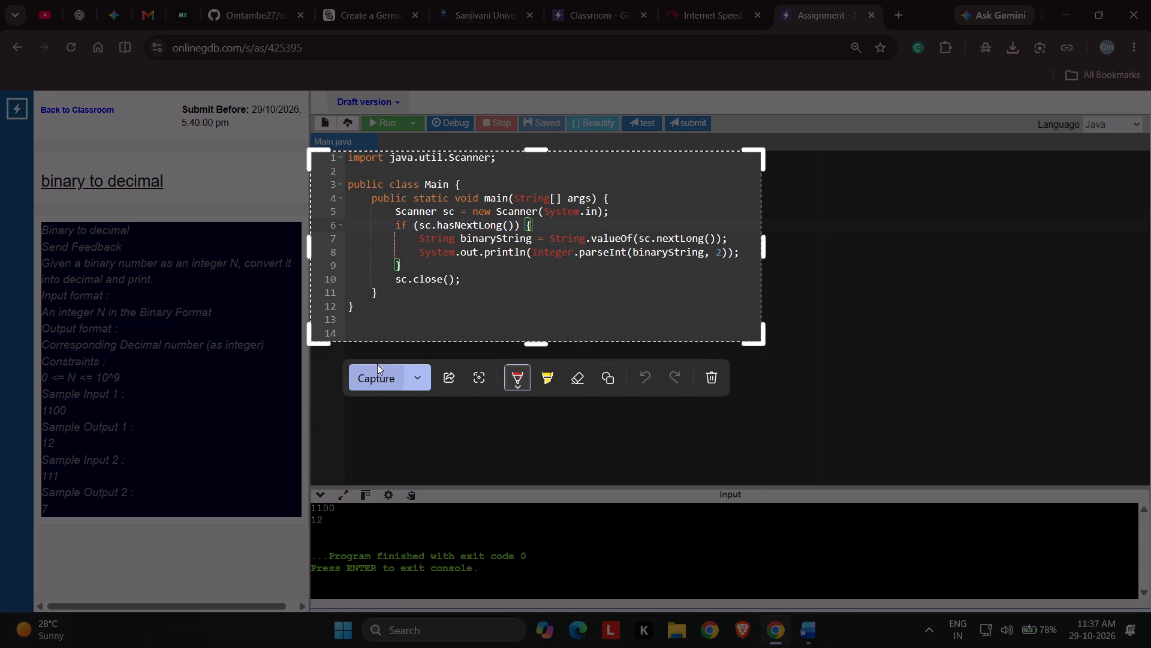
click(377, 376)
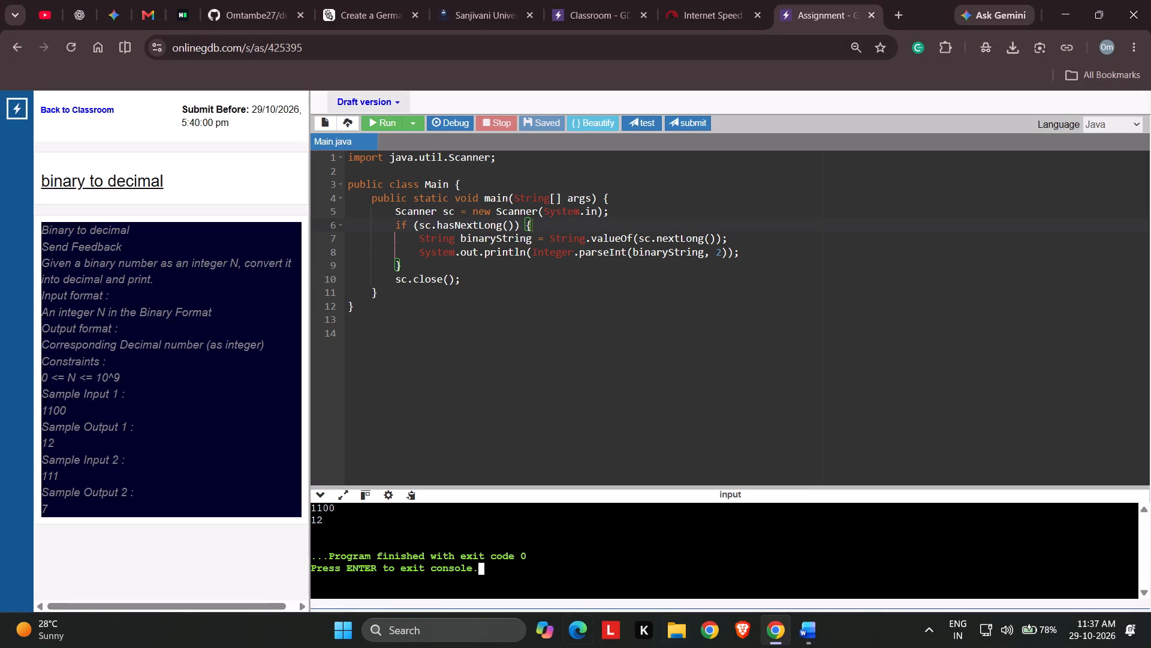
Switch to the Word document and examine the existing Q2 answer with its code and output screenshot, and the Q3 entry.
click(803, 629)
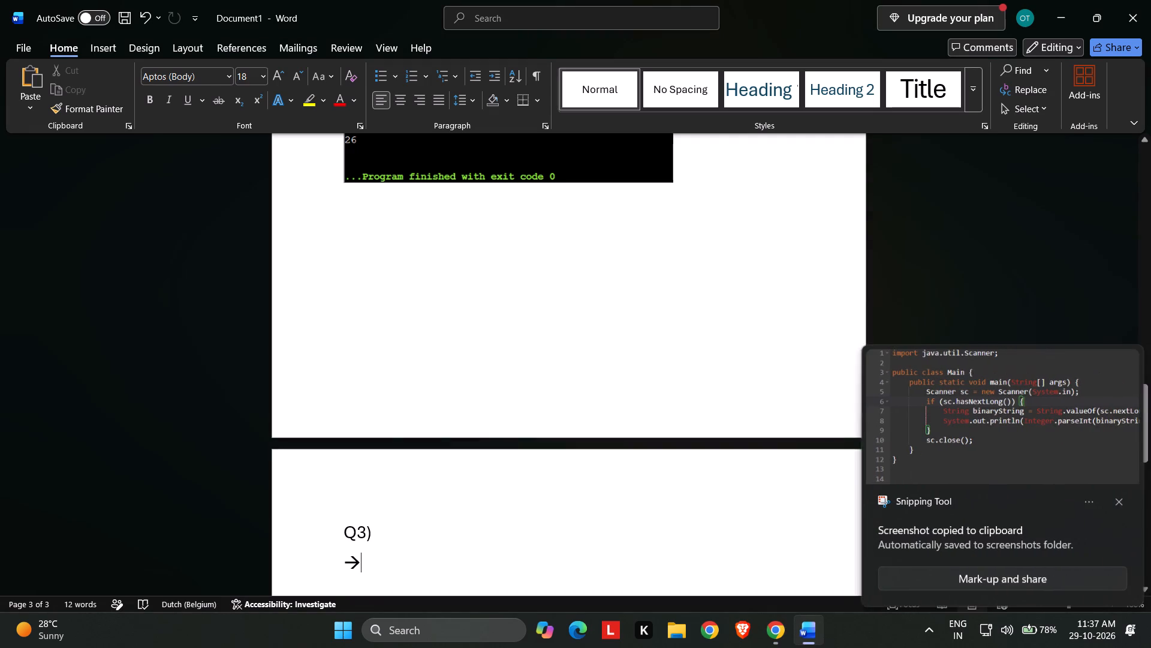
scroll(587, 491, down, 3)
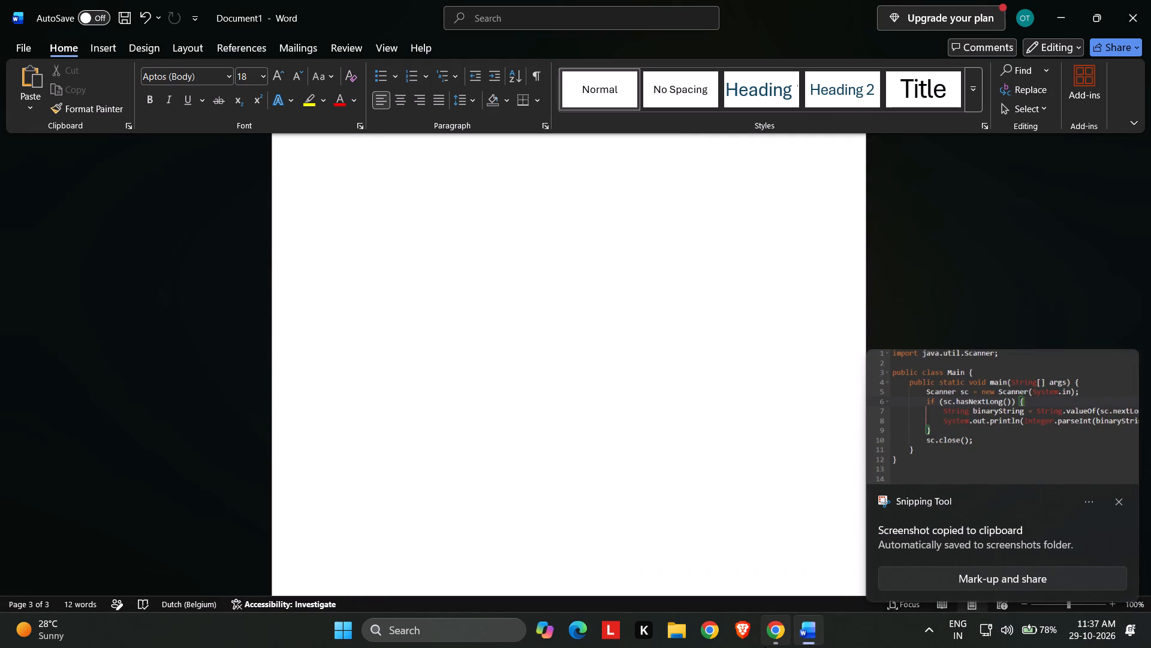
scroll(695, 430, up, 6)
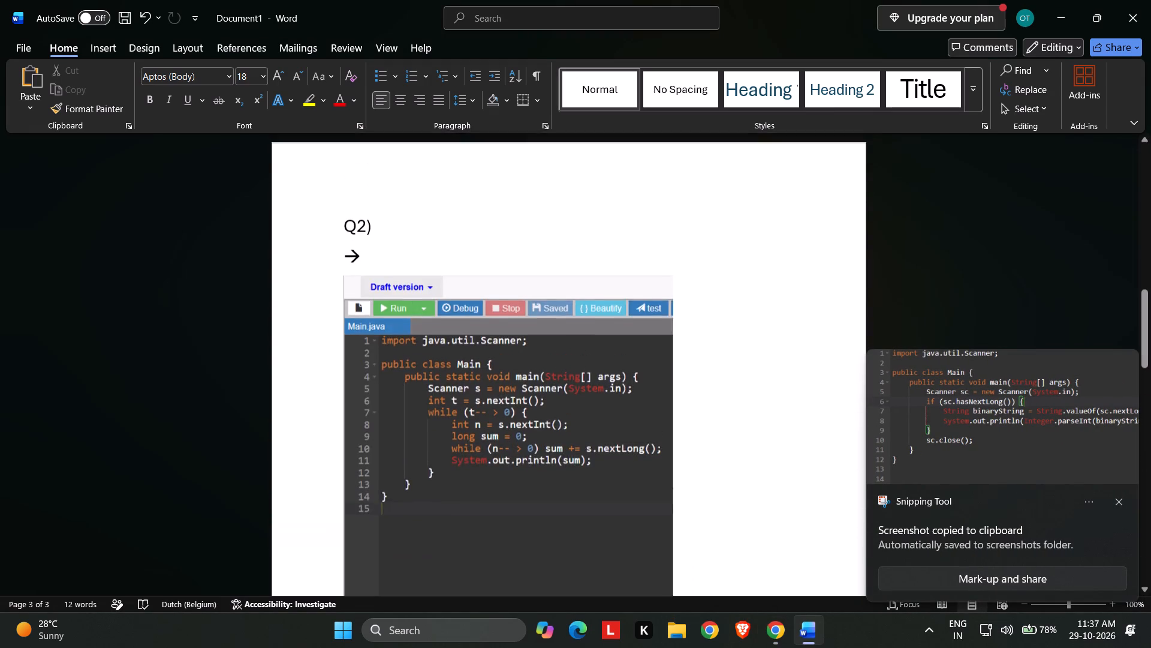
click(790, 638)
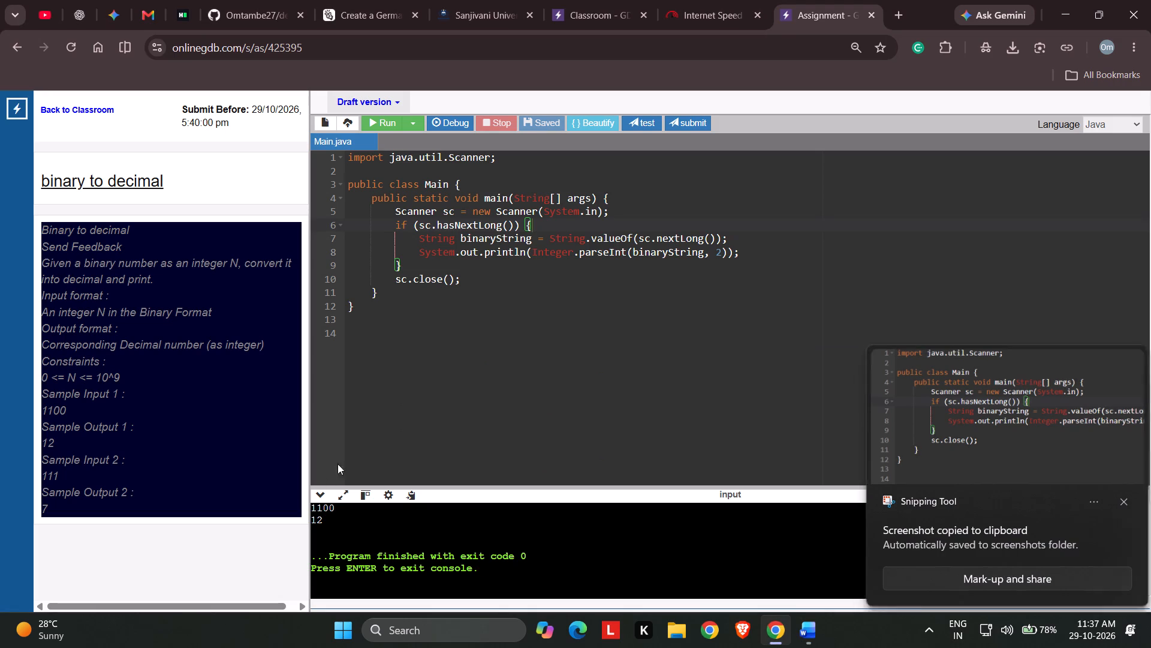
drag(388, 418, 53, 175)
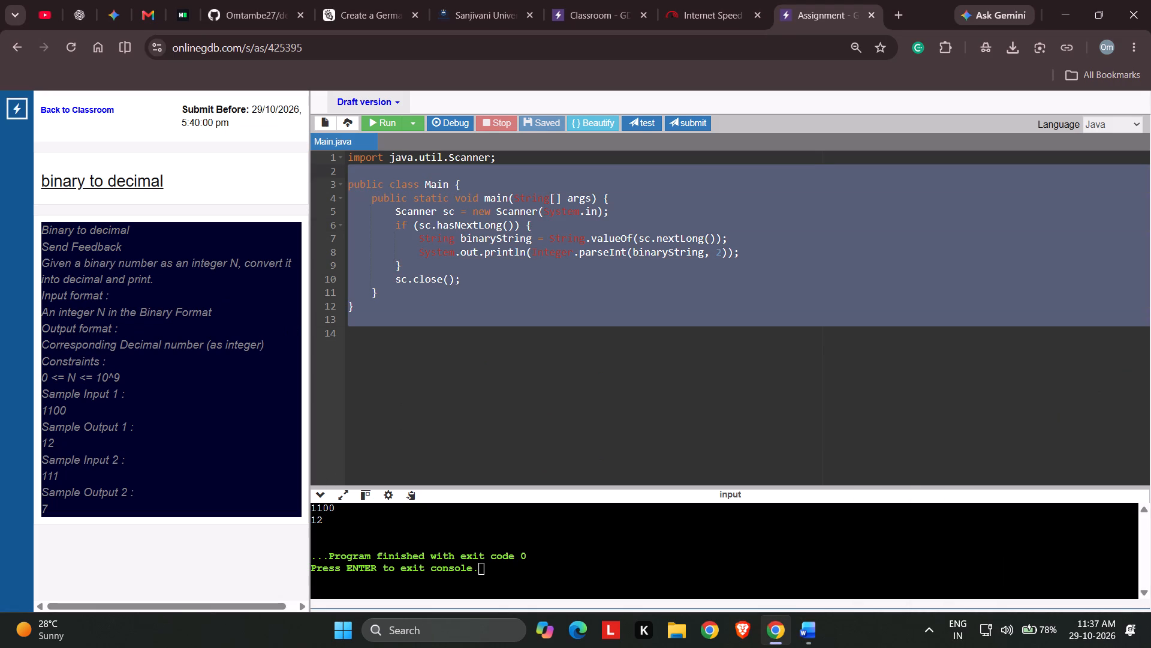
click(372, 322)
click(805, 637)
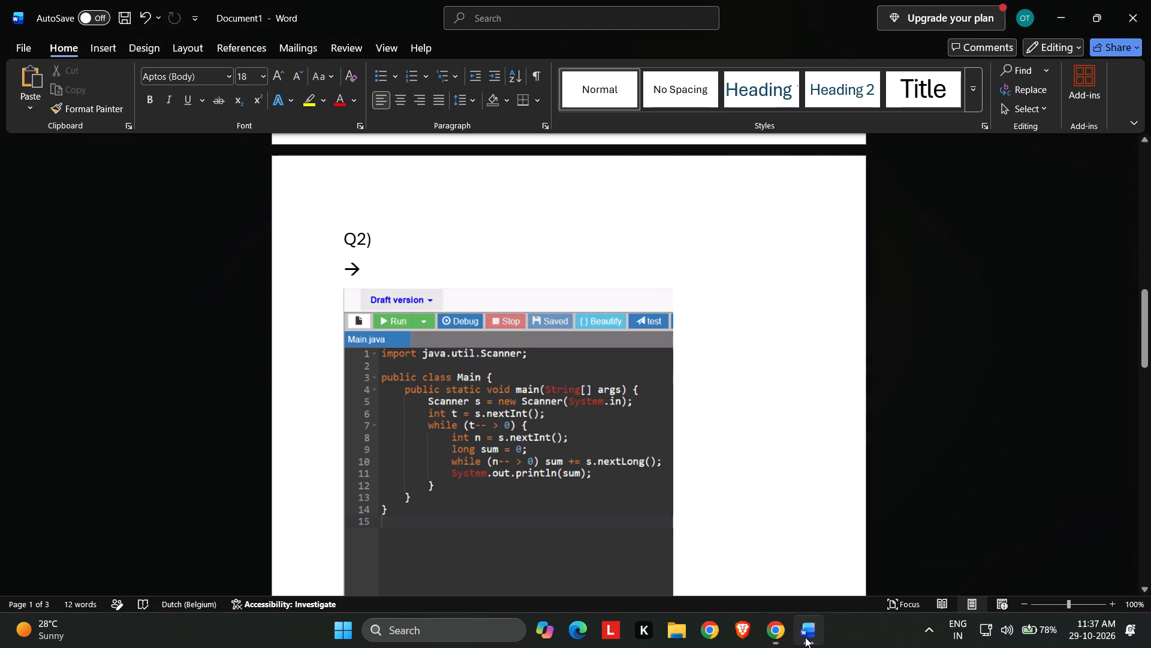
scroll(730, 520, down, 1)
scroll(730, 520, up, 1)
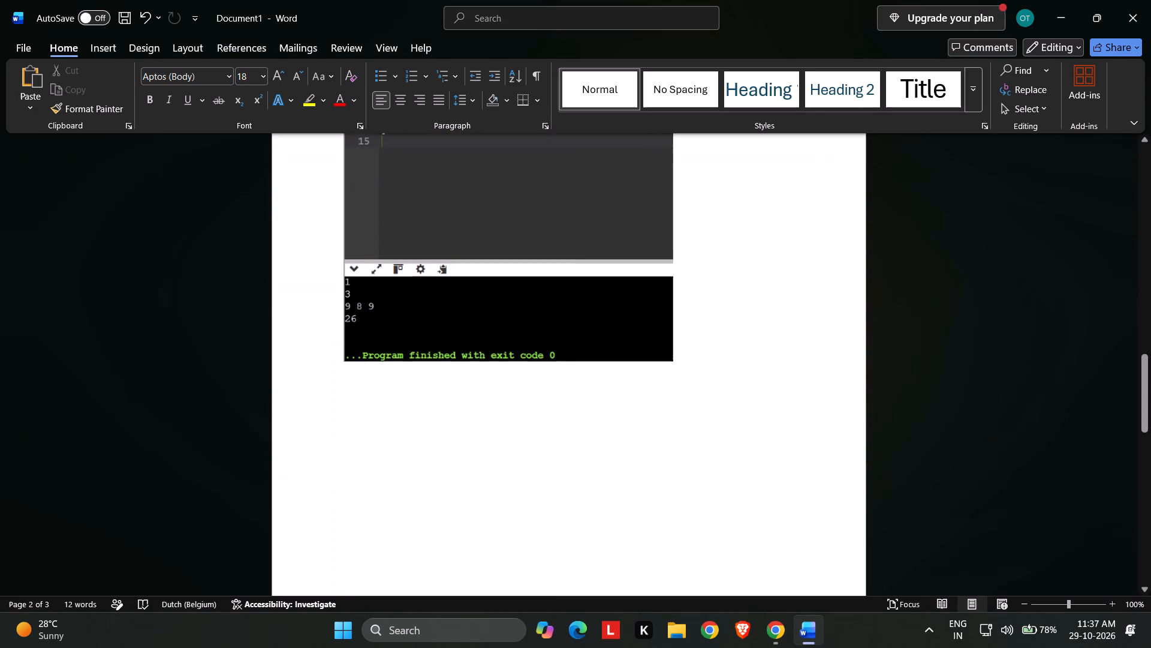
scroll(730, 520, up, 7)
scroll(730, 520, down, 4)
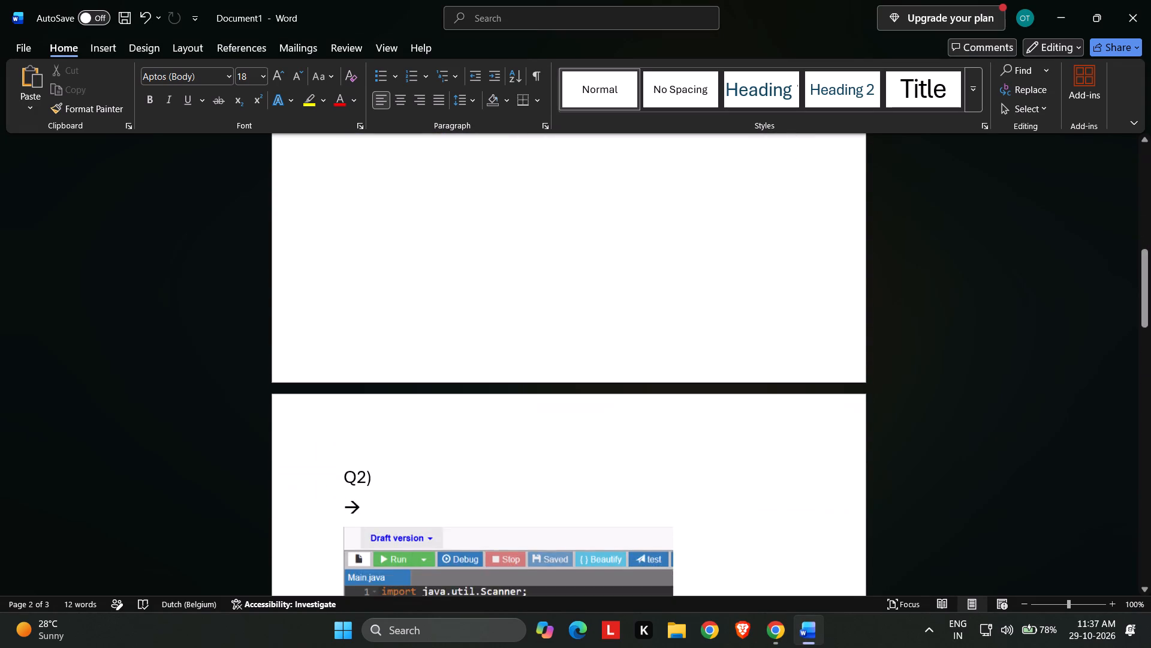
scroll(730, 520, down, 3)
scroll(730, 520, up, 2)
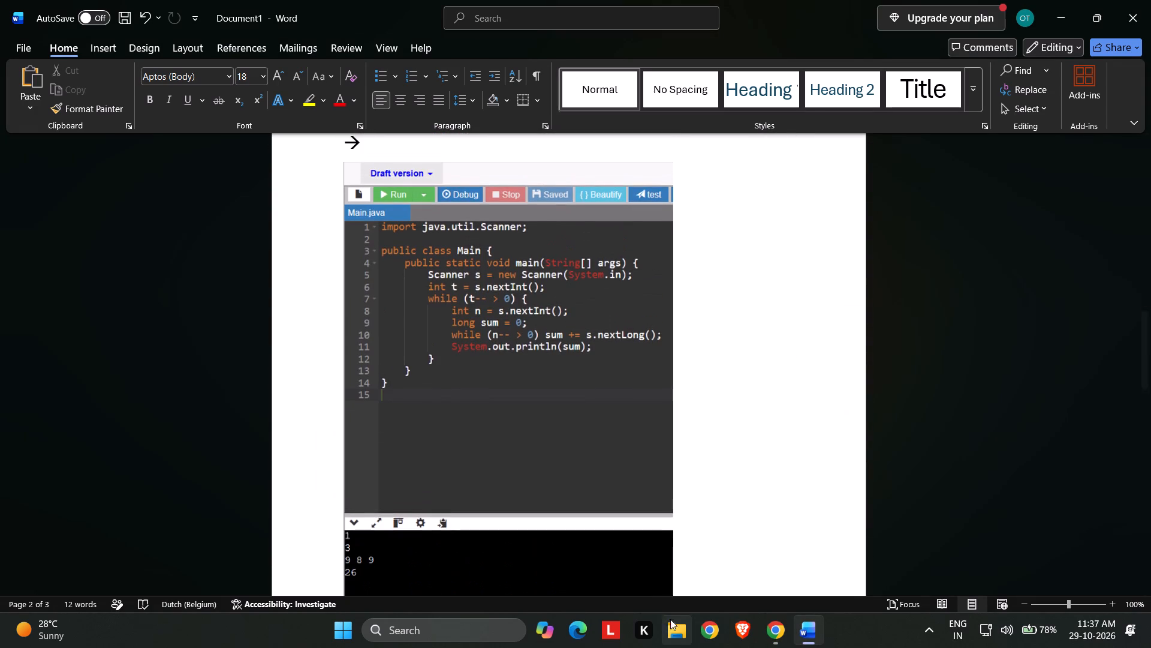
In File Explorer, permanently delete the three screenshots dated 2026-10-29 from the Screenshots folder in Pictures.
click(683, 633)
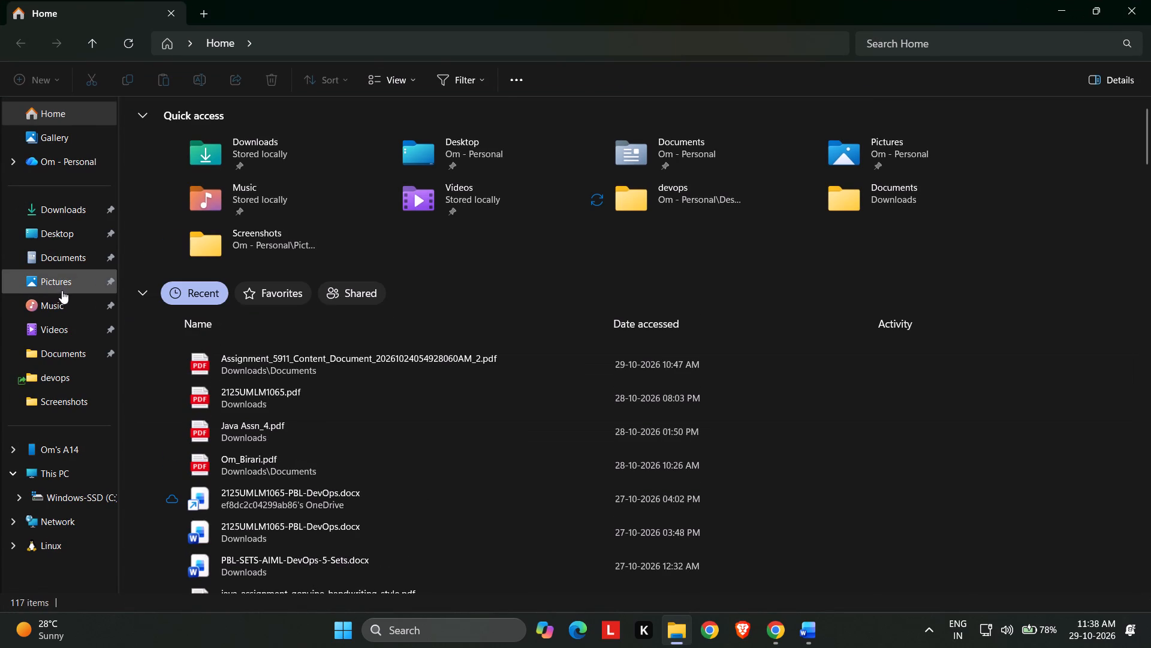
click(61, 286)
double_click(188, 185)
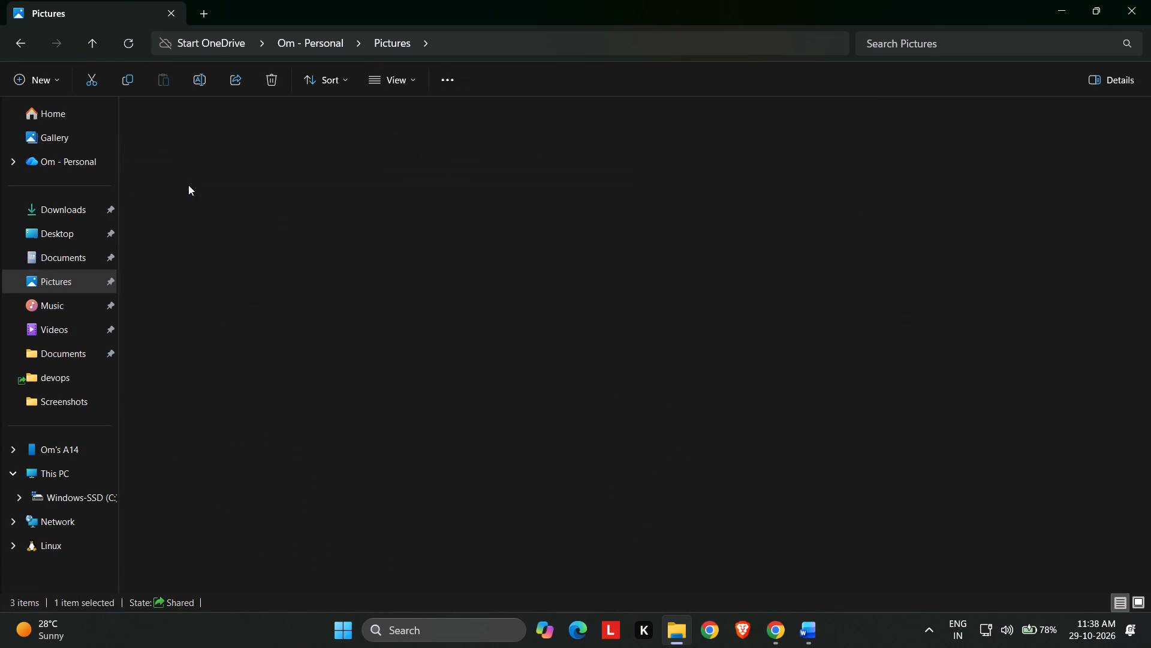
drag(1145, 146, 1144, 547)
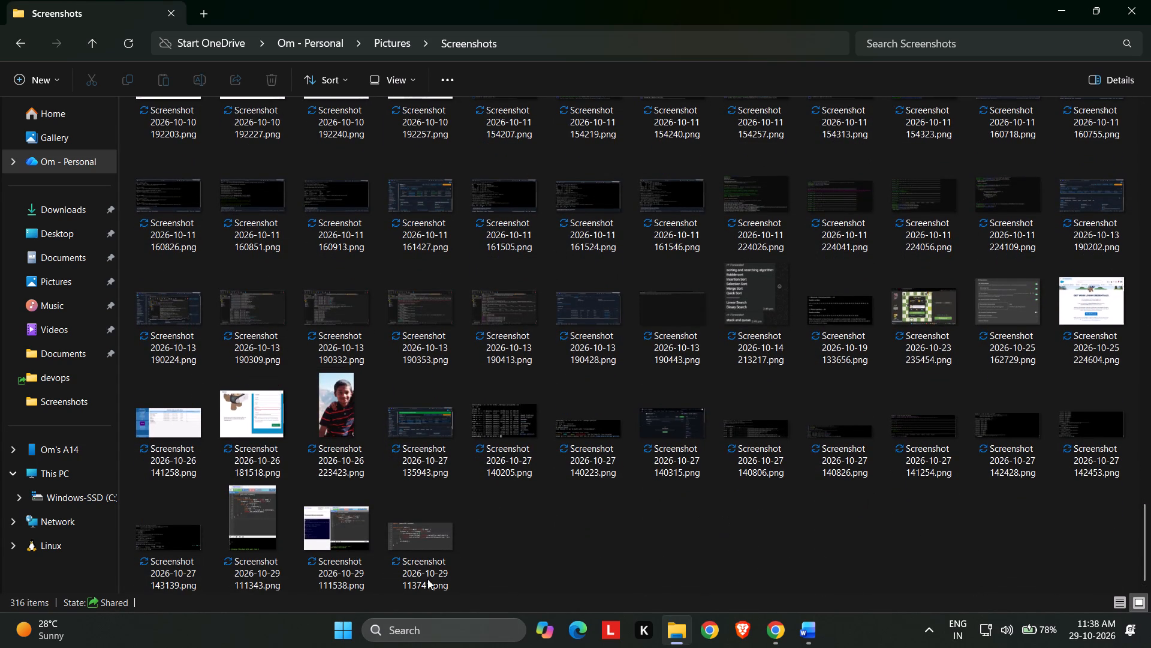
drag(464, 581, 249, 557)
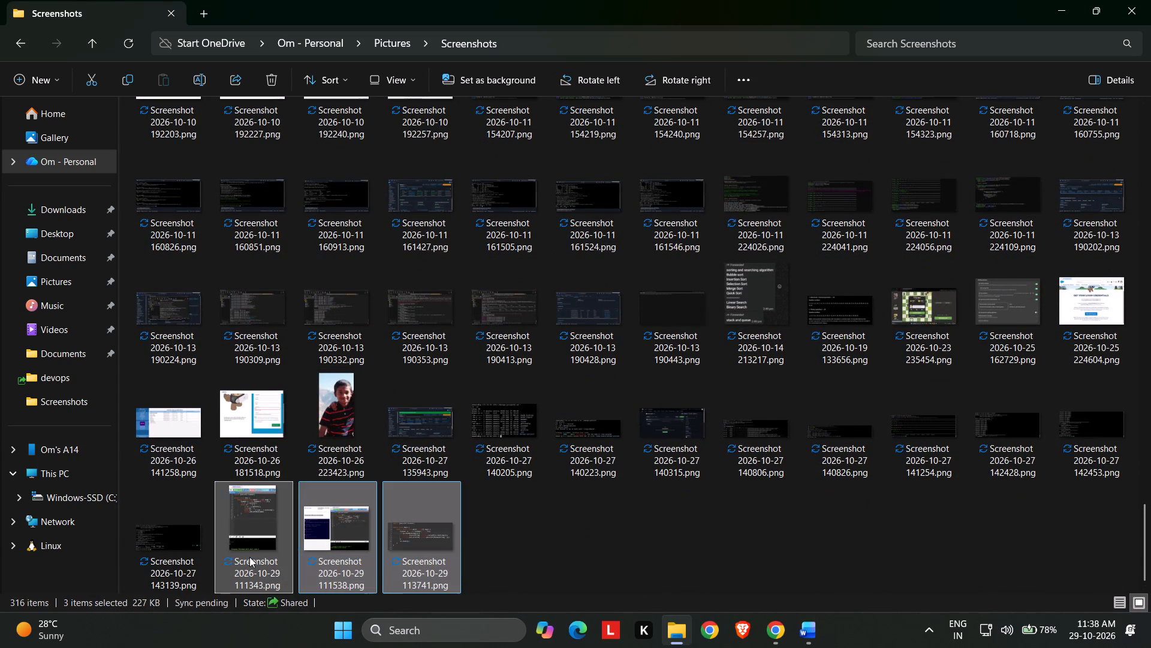
key(shift+Delete)
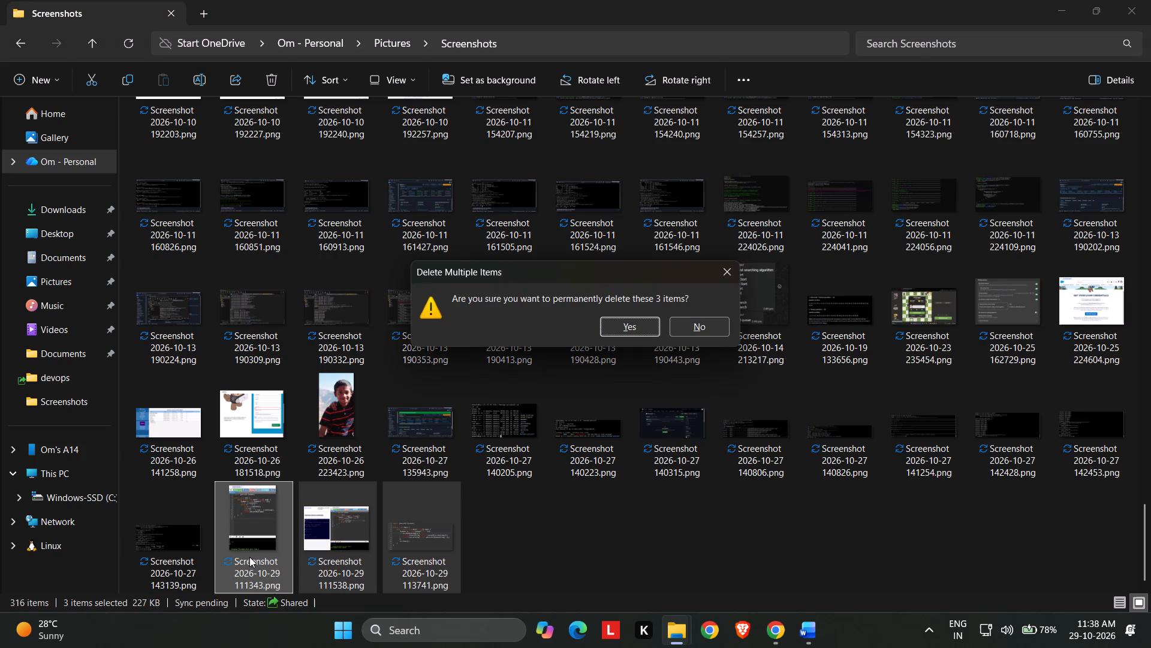
key(Return)
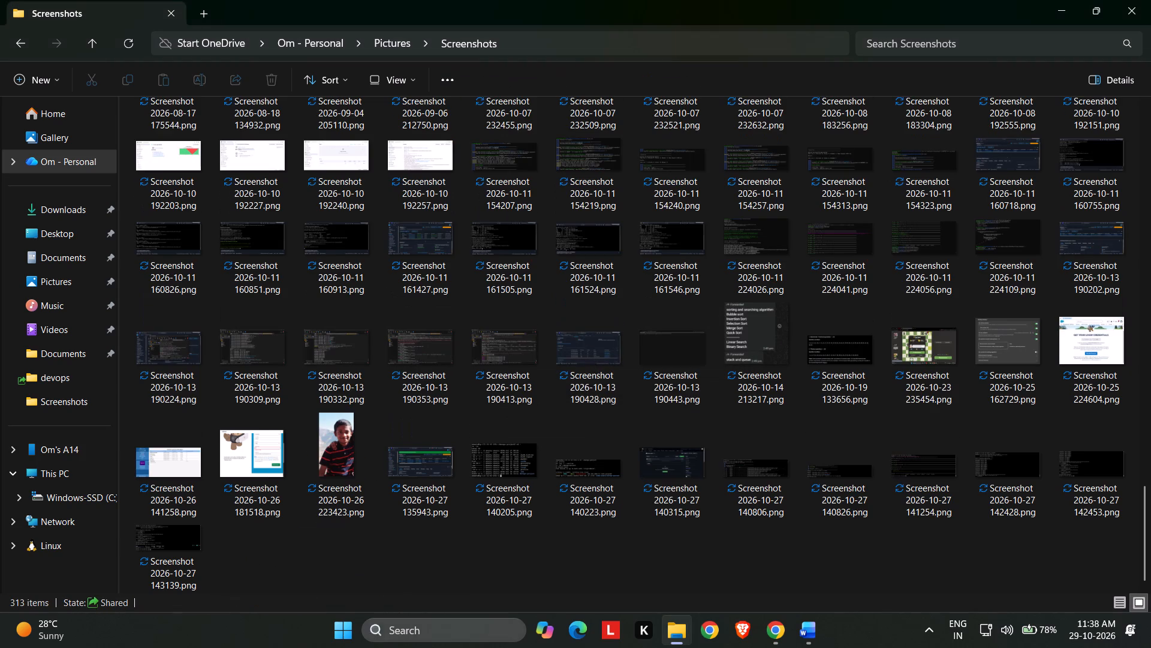
Switch to Chrome, return to the classroom assignment list and open the Fibonacci Series Generator assignment.
click(769, 643)
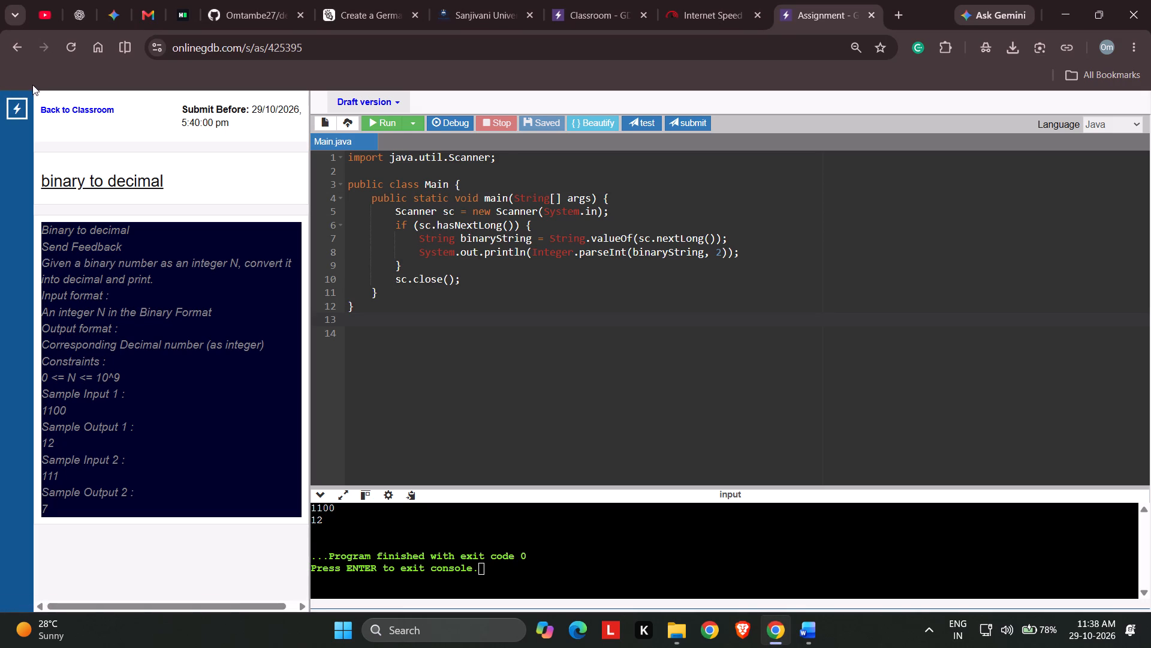
click(47, 106)
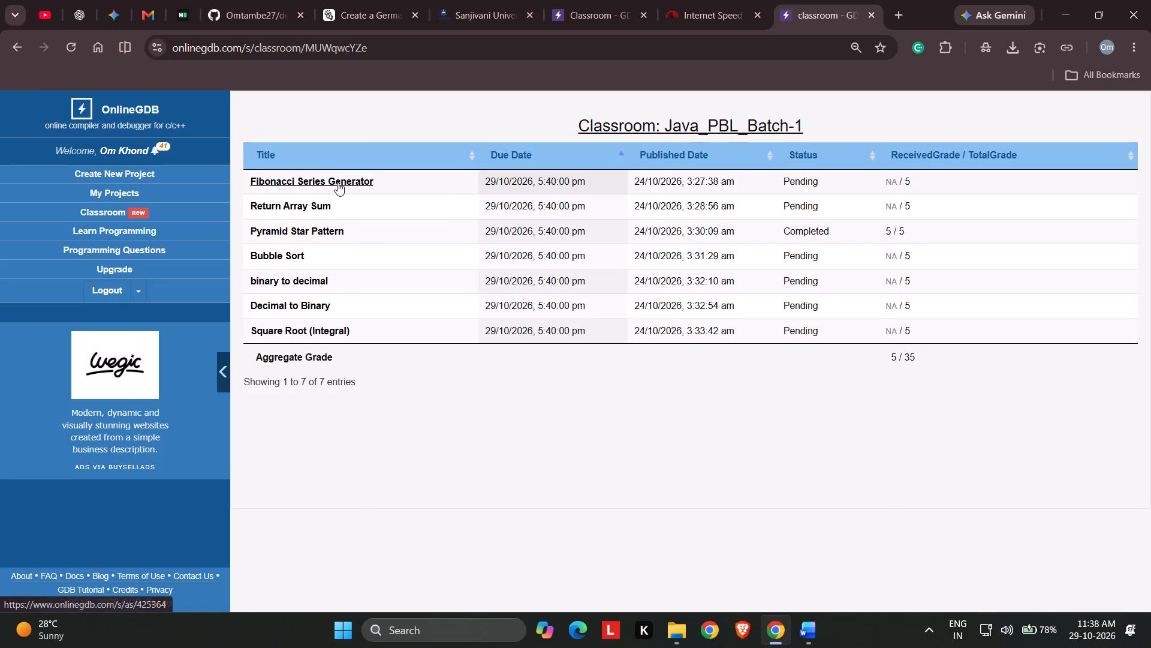
click(338, 182)
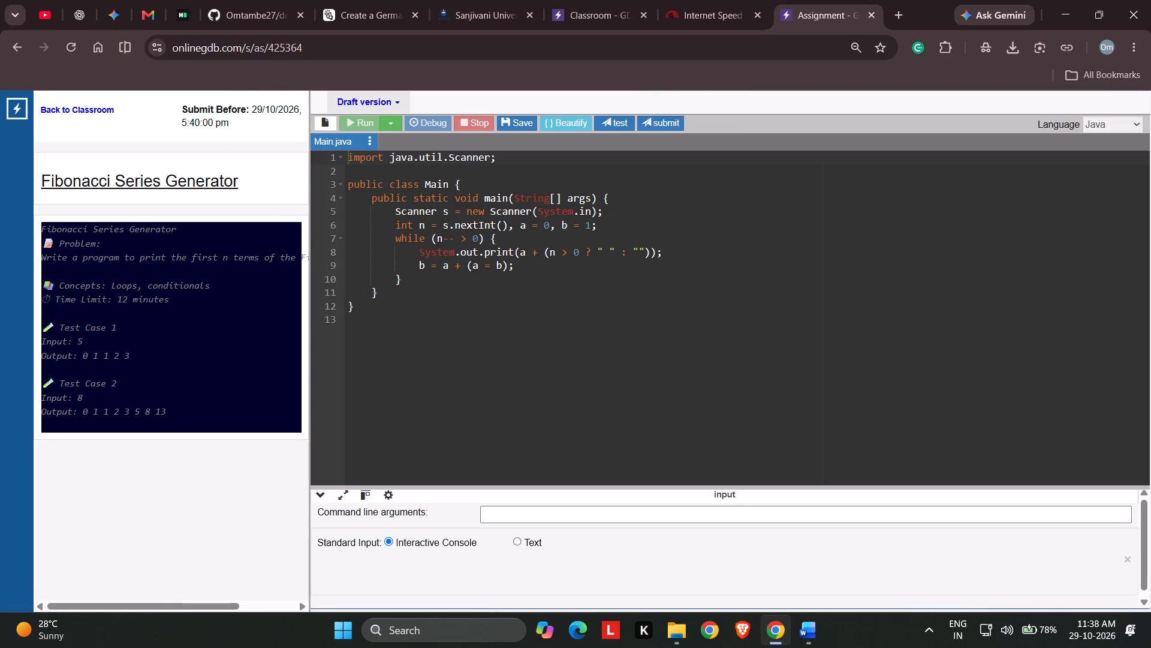
Capture a screenshot of the Fibonacci Series Generator Java code, lines 1 to 13.
key(shift+super+s)
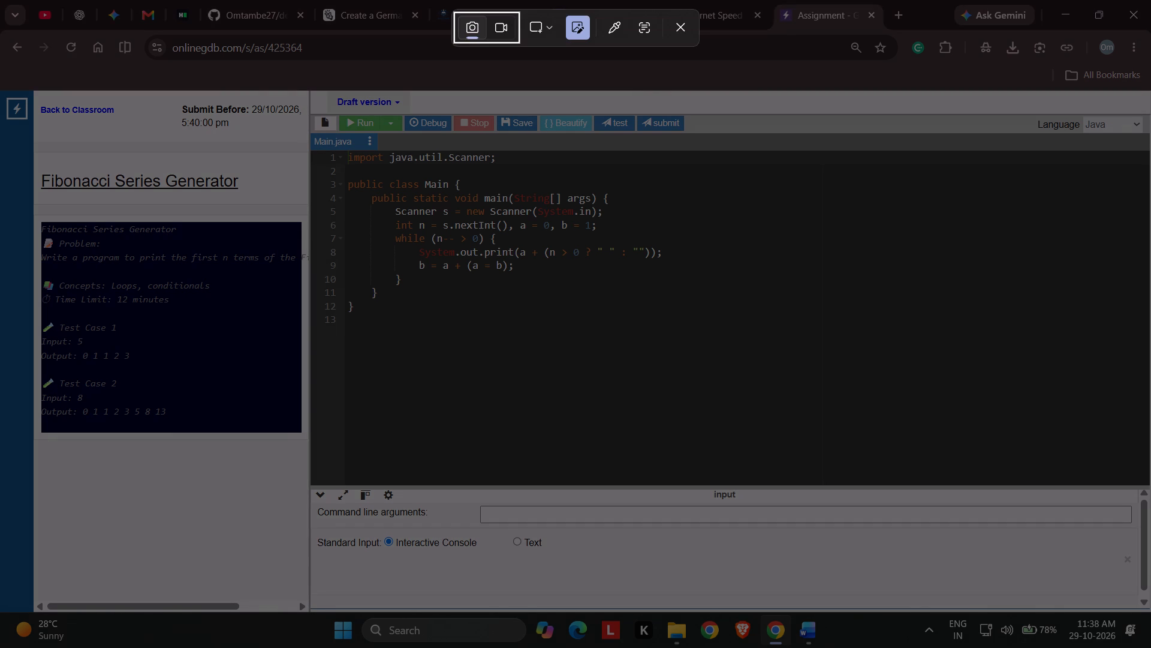
drag(324, 151, 765, 343)
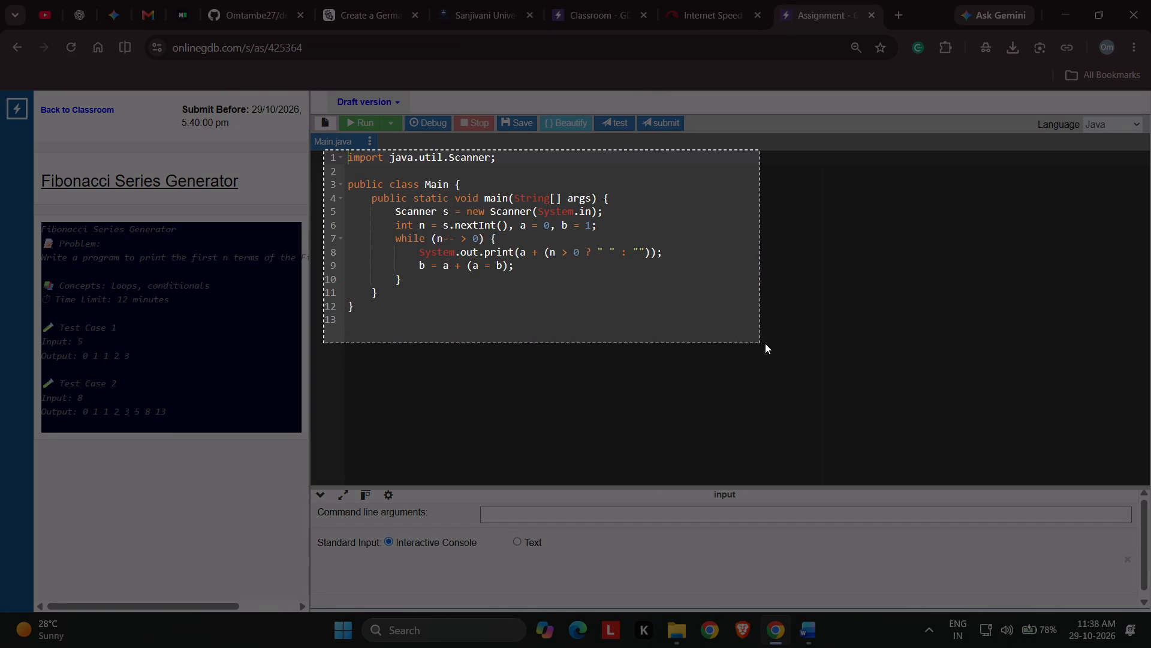
drag(765, 343, 692, 335)
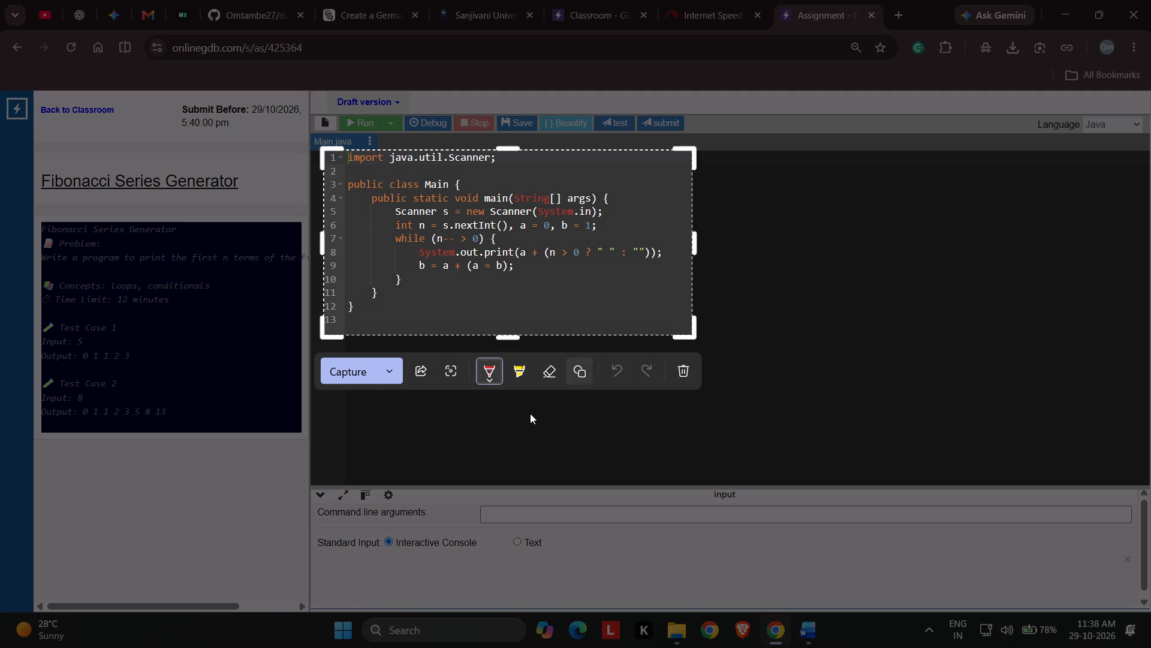
click(372, 378)
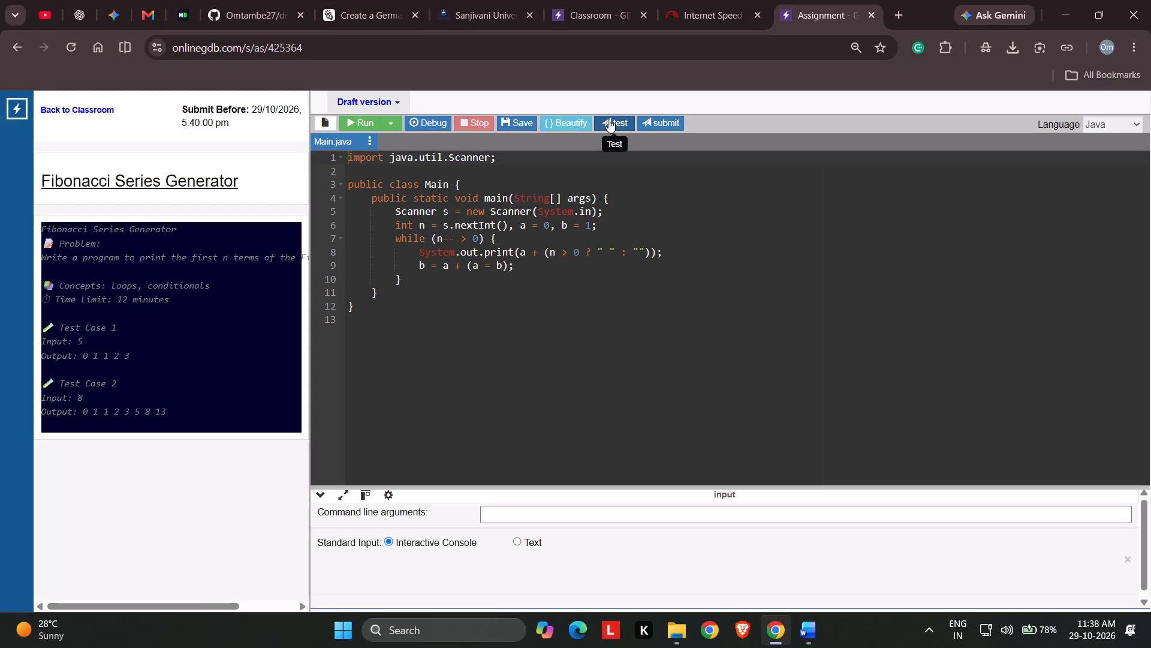
Run the assignment's tests on the Fibonacci program and examine the test case results.
click(608, 119)
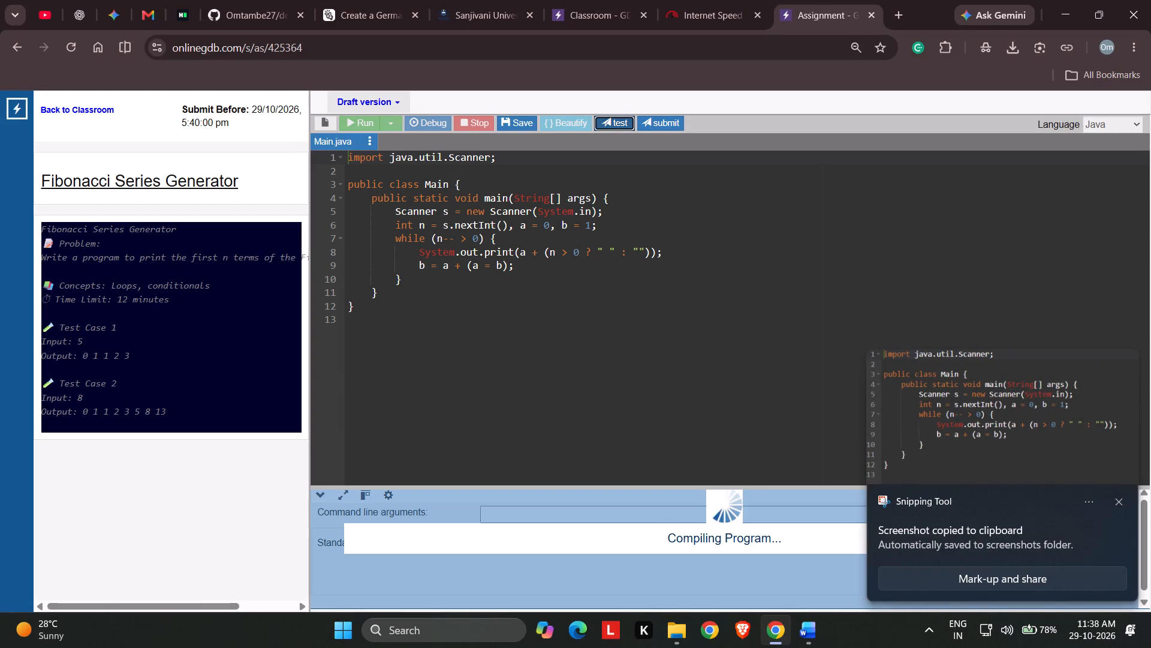
scroll(533, 367, down, 1)
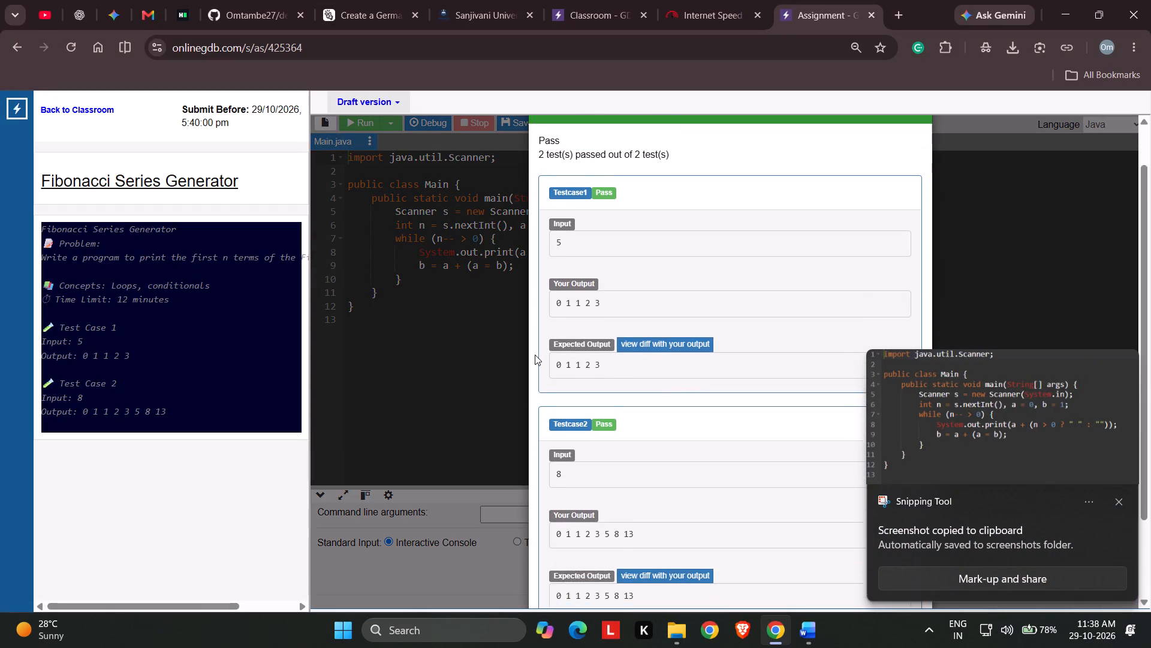
Capture a screenshot of the Fibonacci test results from the Pass summary down through both test cases.
scroll(535, 355, down, 1)
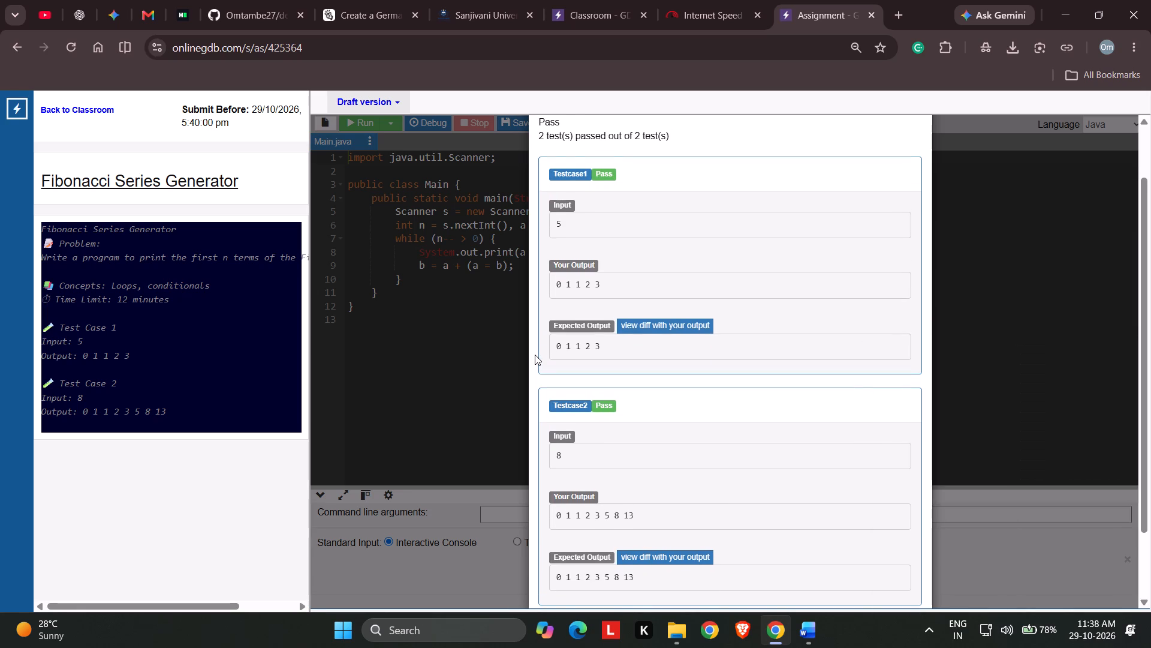
key(shift+super+s)
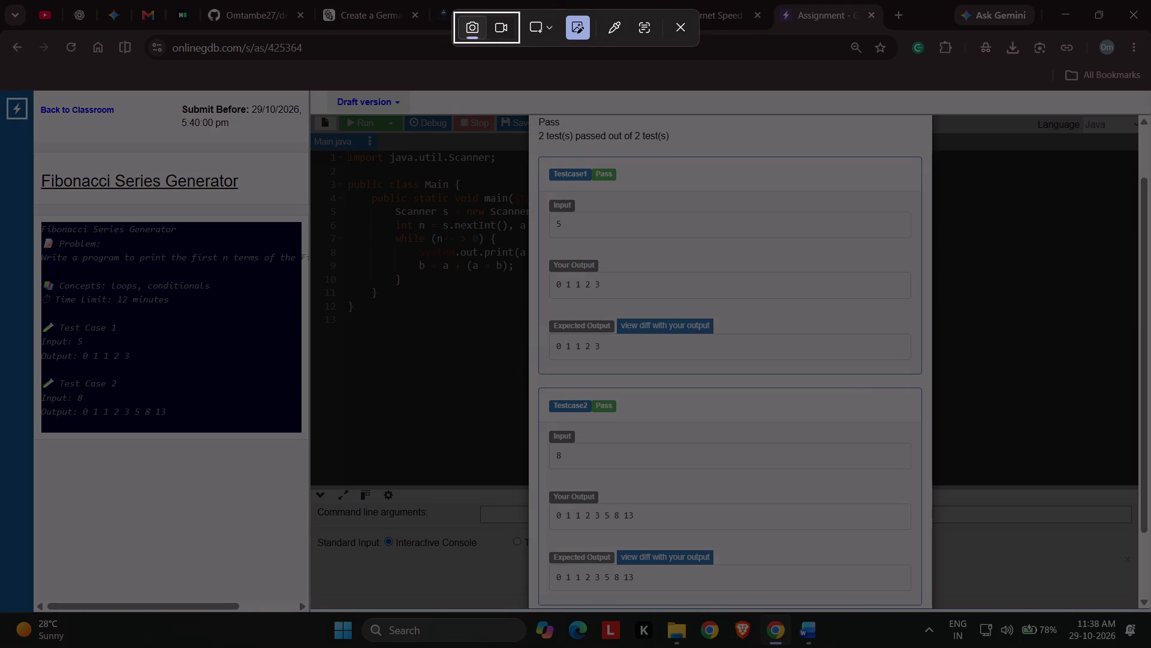
drag(531, 114, 815, 516)
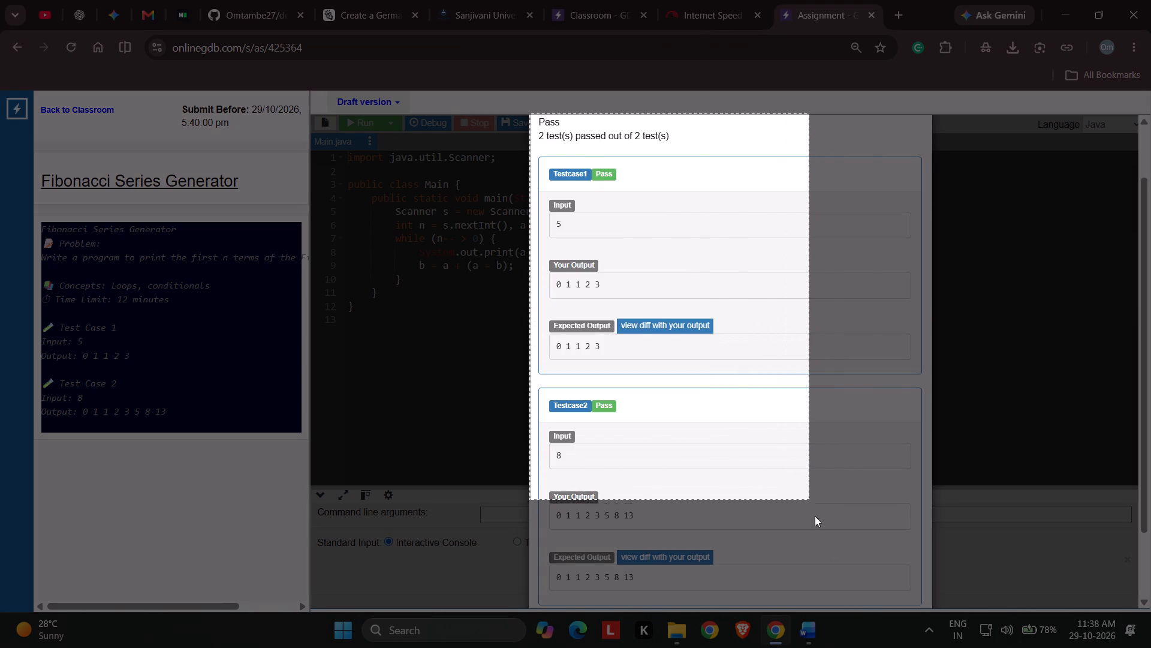
drag(815, 516, 924, 647)
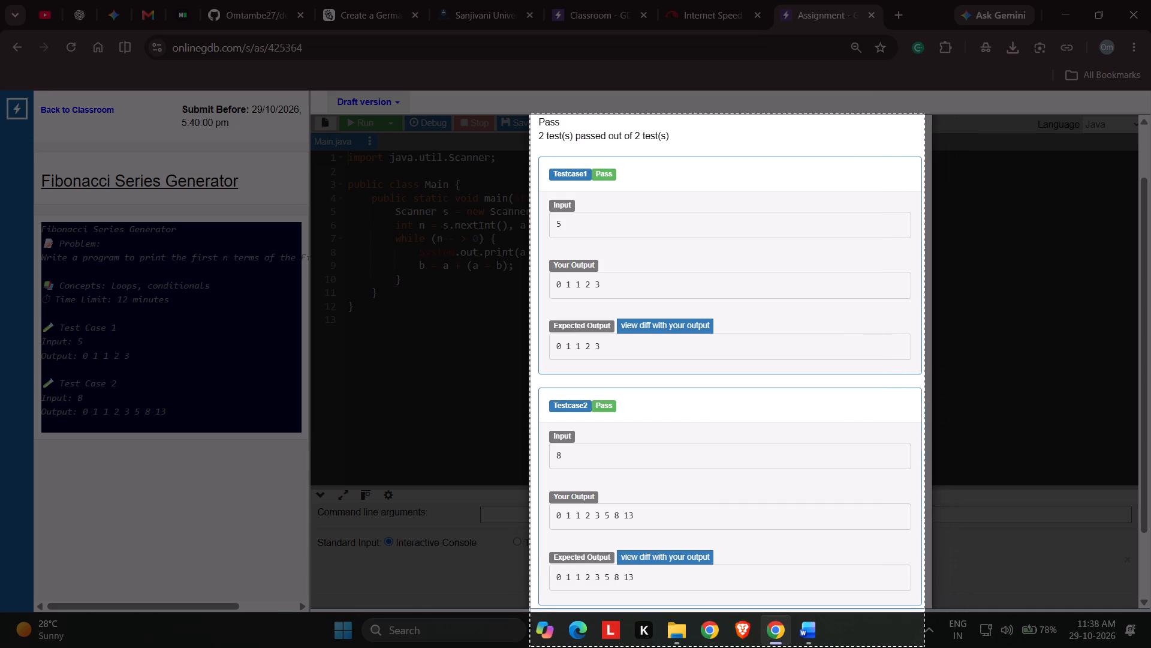
drag(924, 647, 924, 607)
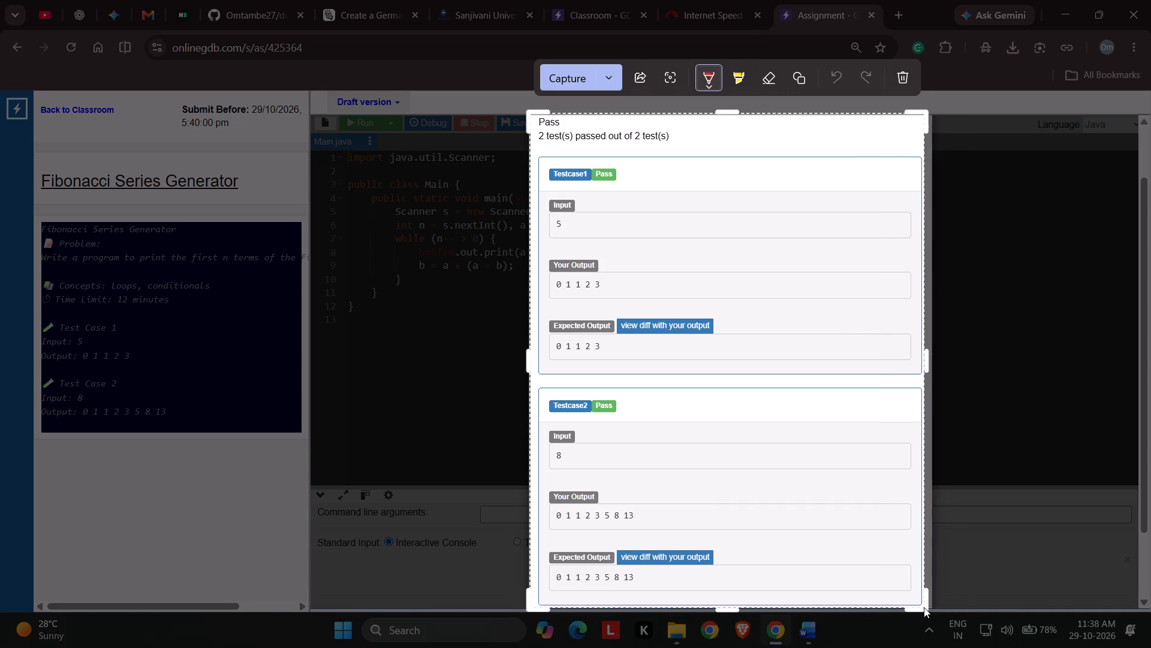
click(580, 89)
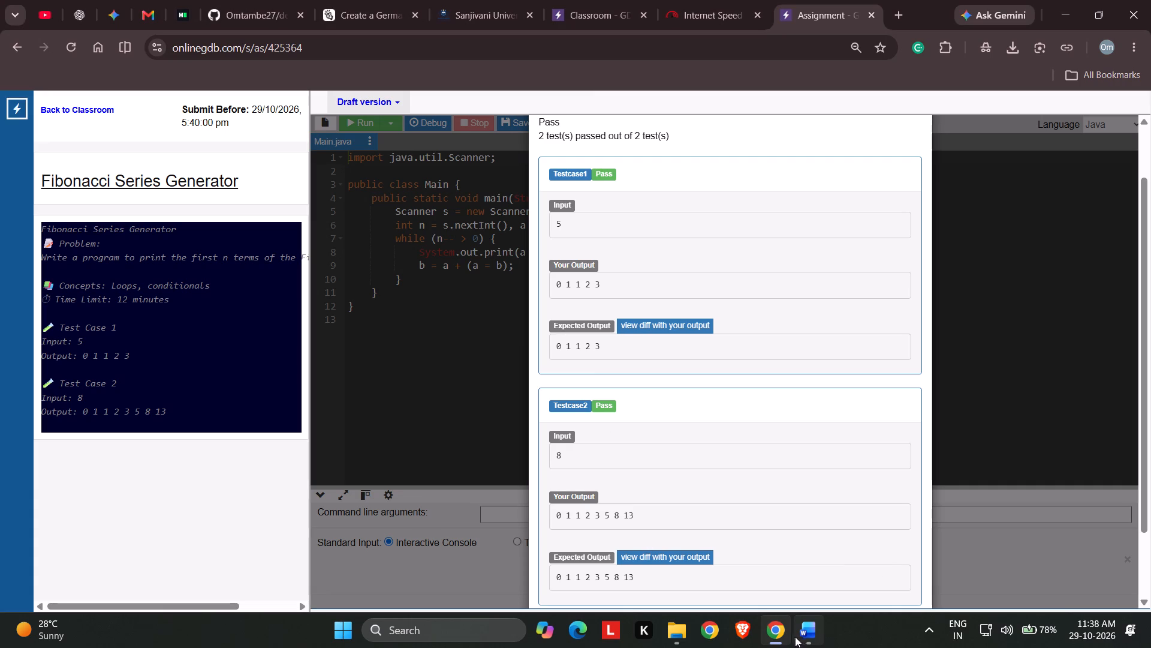
Switch to Word and delete the old Fibonacci Series Generator screenshot under Q1.
click(812, 636)
click(453, 365)
scroll(453, 365, up, 2)
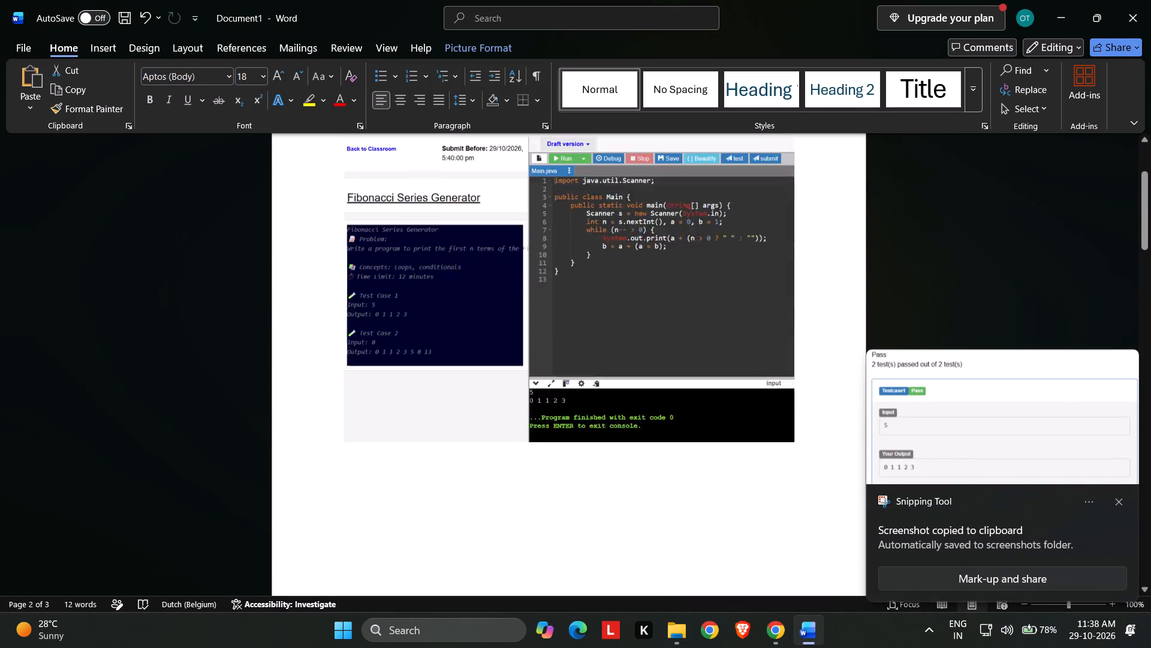
scroll(453, 365, up, 5)
click(627, 458)
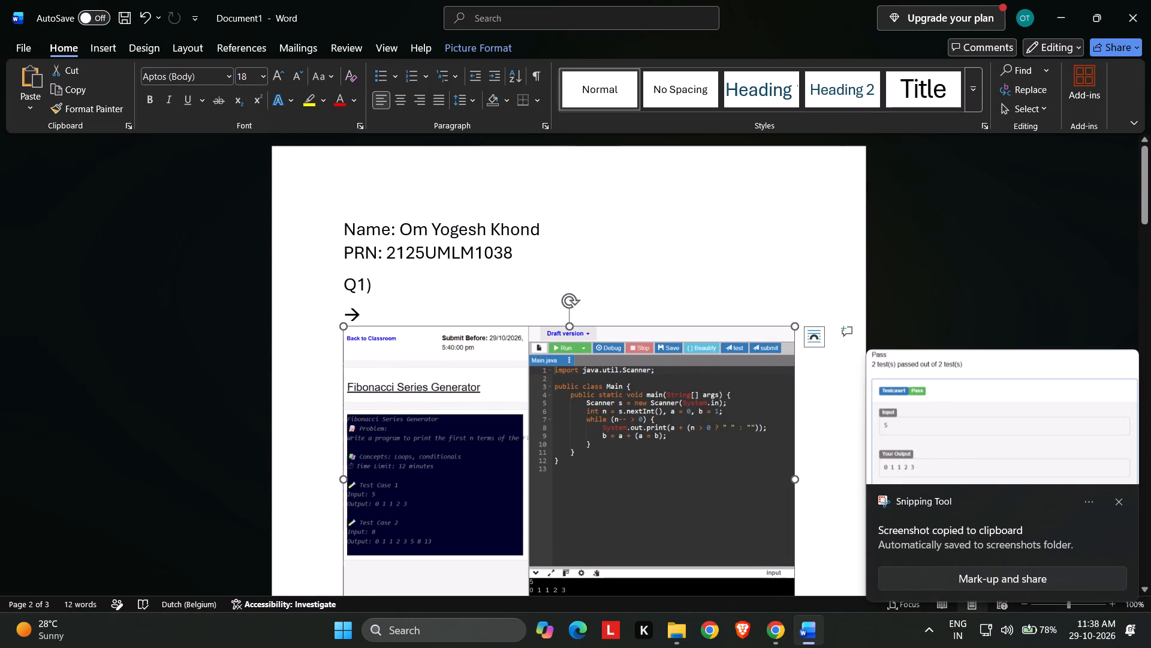
key(BackSpace)
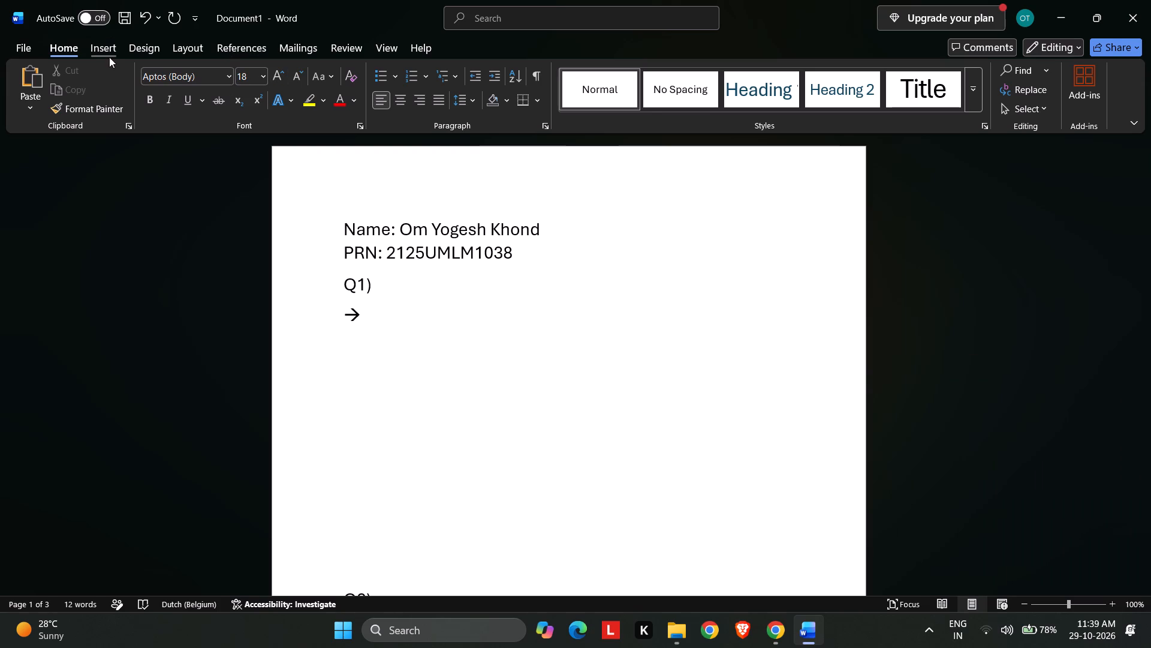
Insert the code picture Screenshot 2026-10-29 113835.png from the device's Screenshots folder after the Q1 arrow.
click(103, 46)
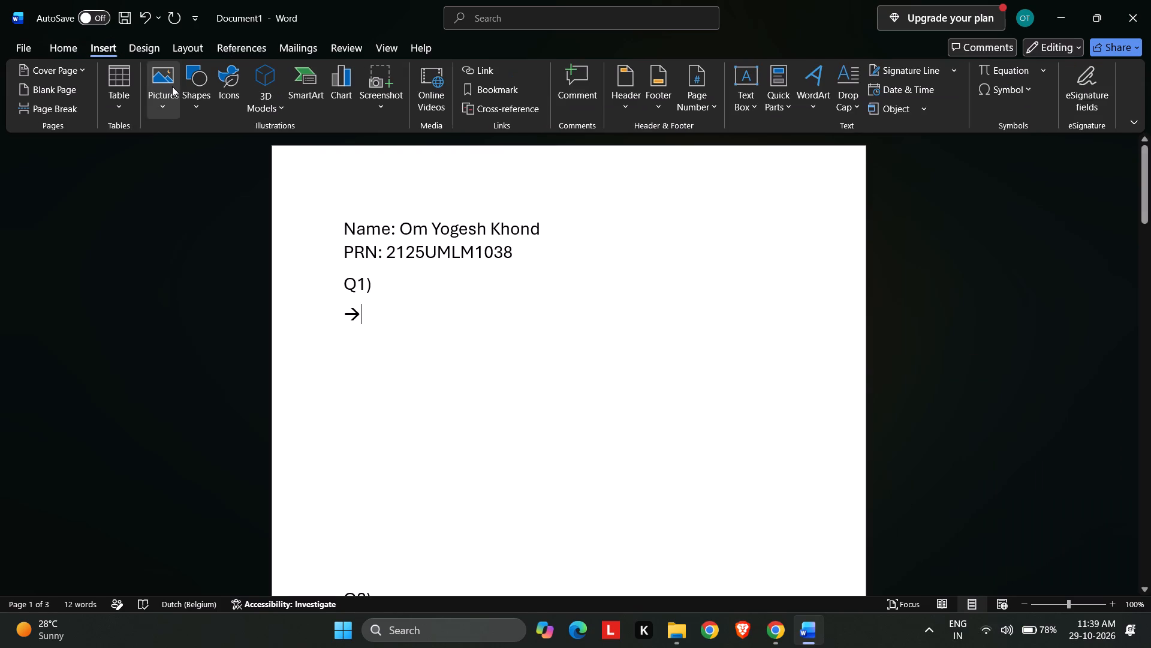
click(156, 82)
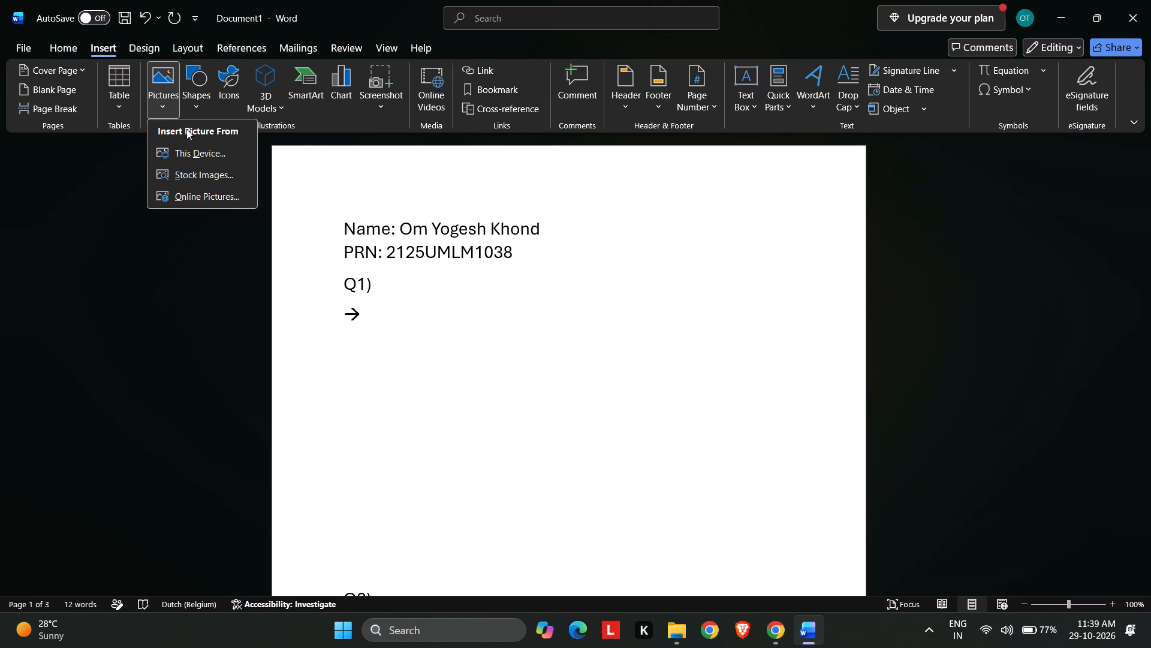
click(215, 158)
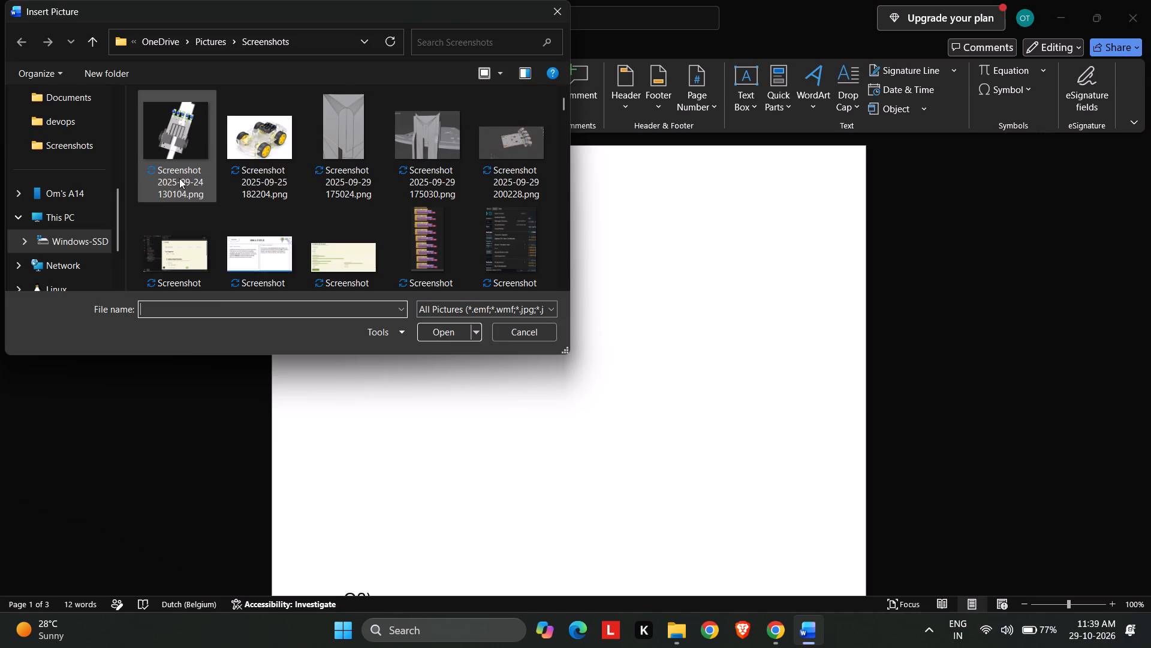
scroll(266, 253, down, 20)
scroll(266, 253, down, 20)
scroll(266, 253, down, 20)
scroll(266, 253, down, 15)
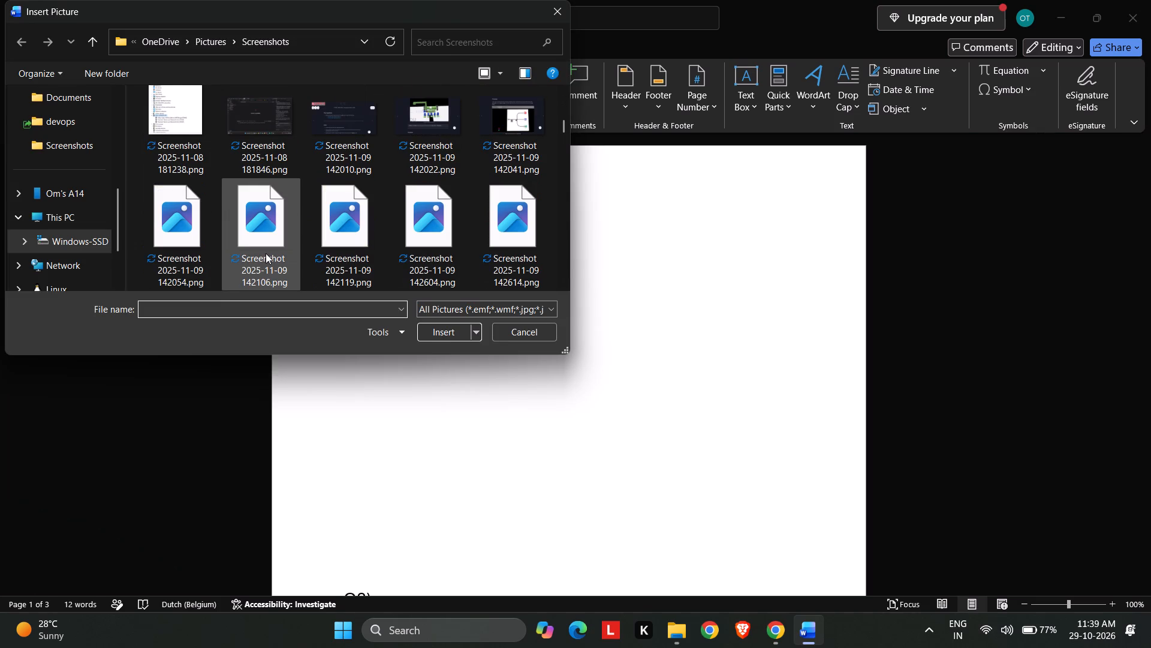
scroll(266, 253, down, 20)
scroll(266, 253, down, 20)
scroll(266, 253, down, 20)
scroll(266, 253, down, 10)
scroll(266, 253, down, 20)
scroll(266, 253, down, 20)
scroll(266, 253, down, 20)
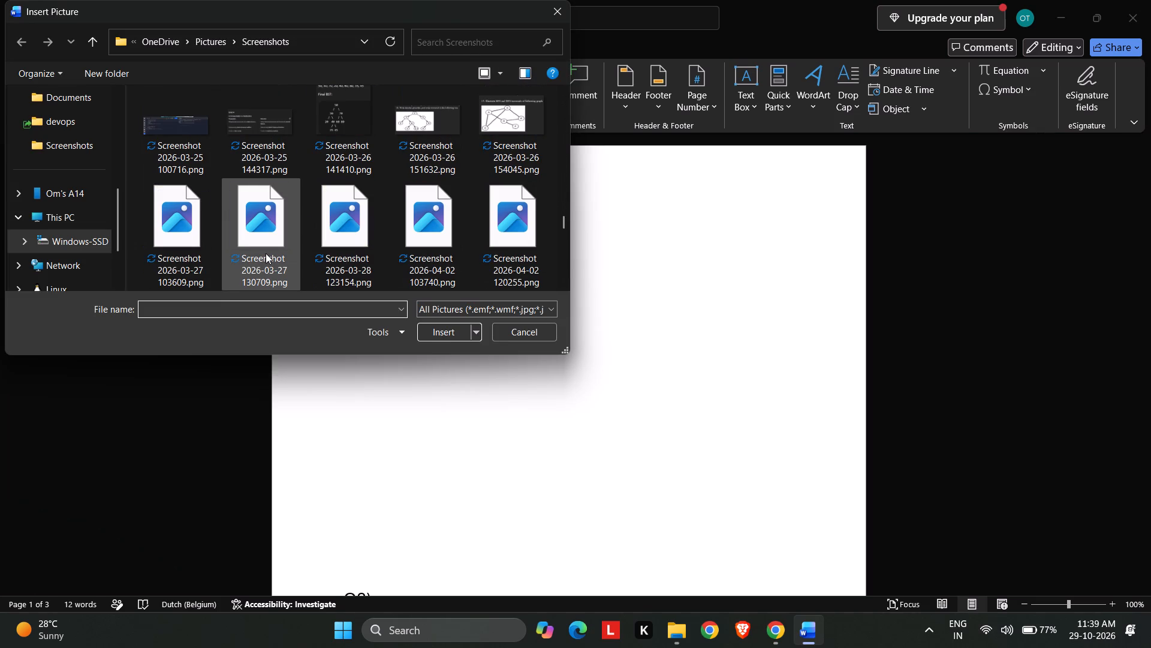
scroll(266, 253, down, 20)
scroll(266, 253, down, 20)
scroll(266, 253, down, 20)
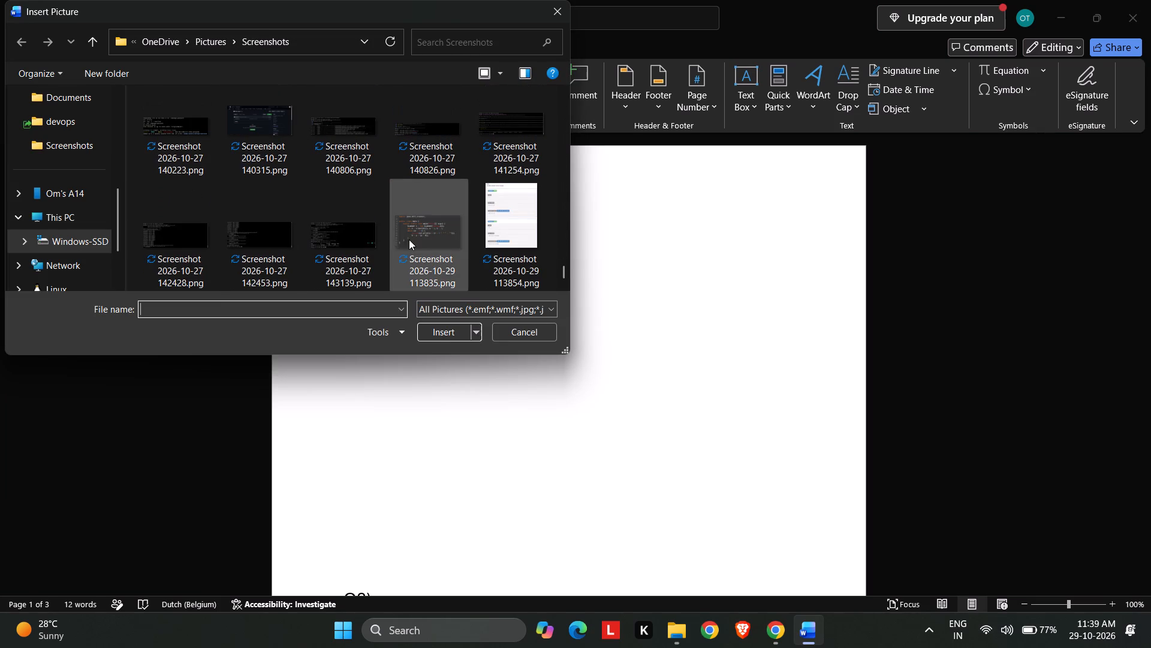
double_click(412, 232)
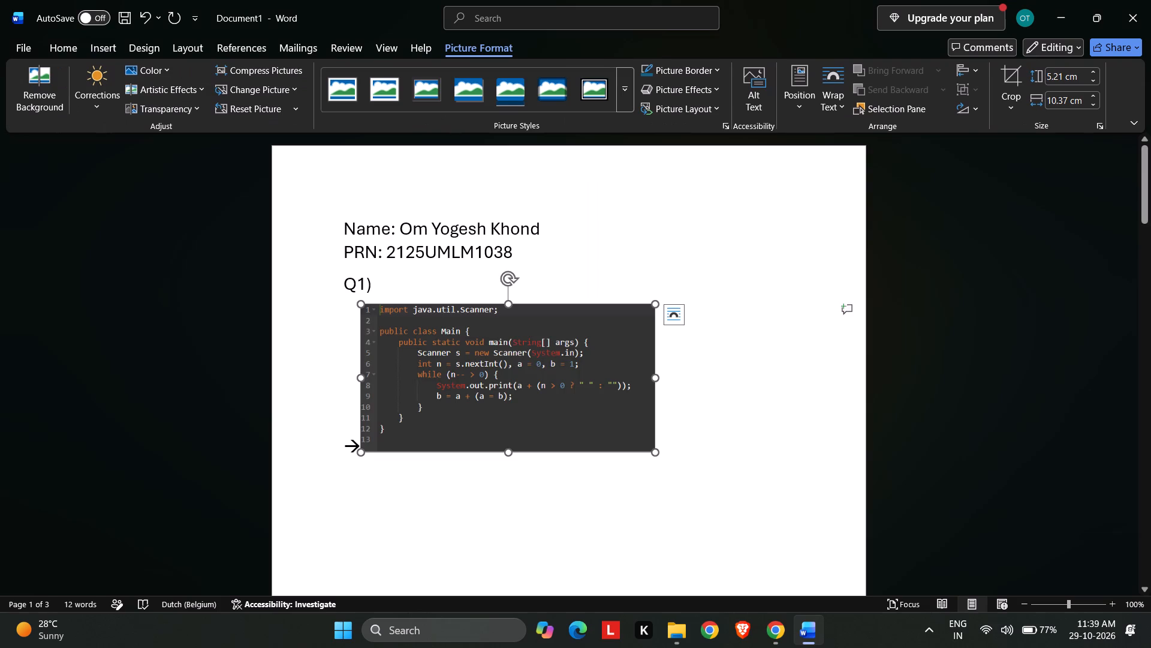
On a new line below the Q1 code picture, insert the test results picture Screenshot 2026-10-29 113854.png.
scroll(617, 383, down, 1)
click(674, 167)
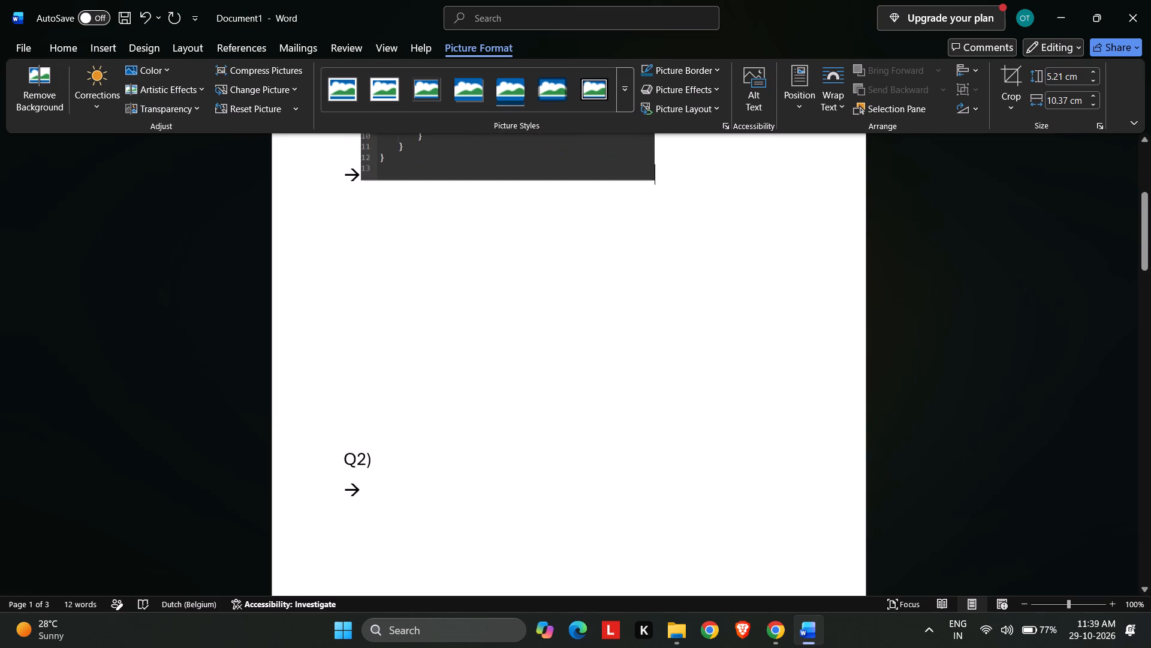
key(Return)
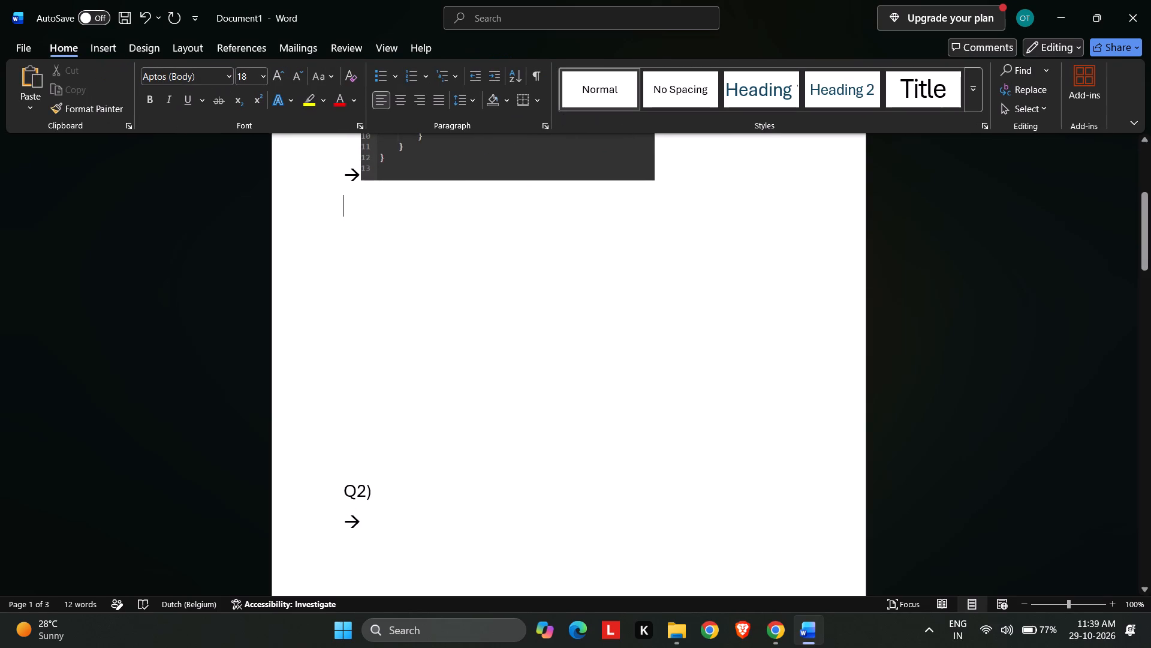
click(95, 43)
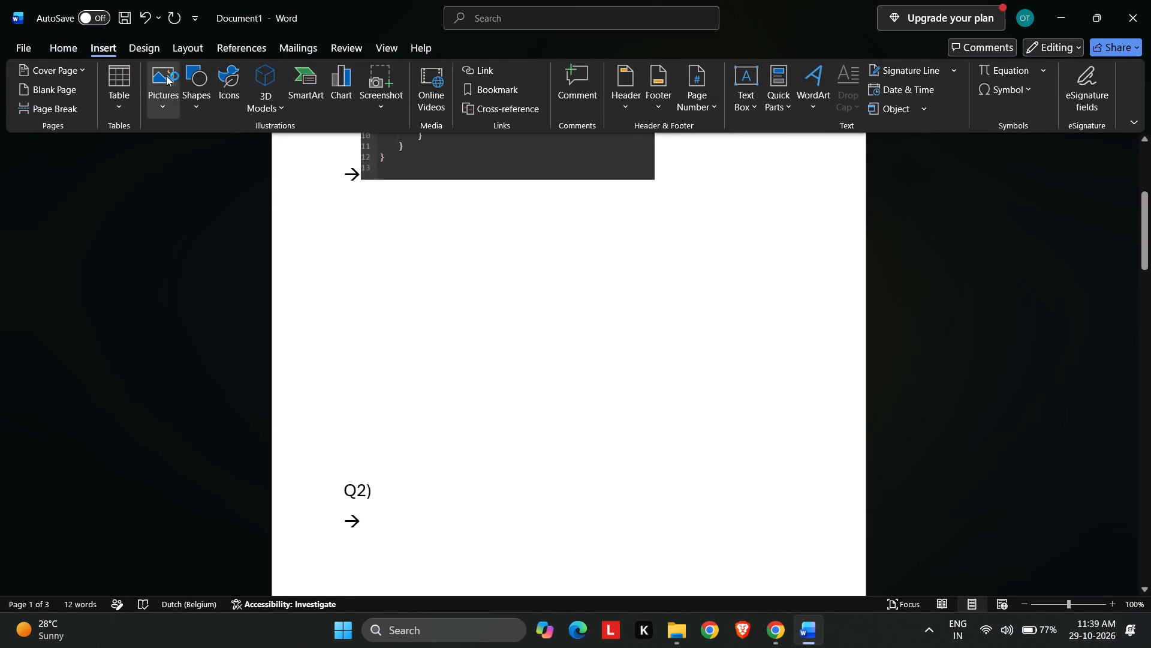
click(166, 76)
click(215, 154)
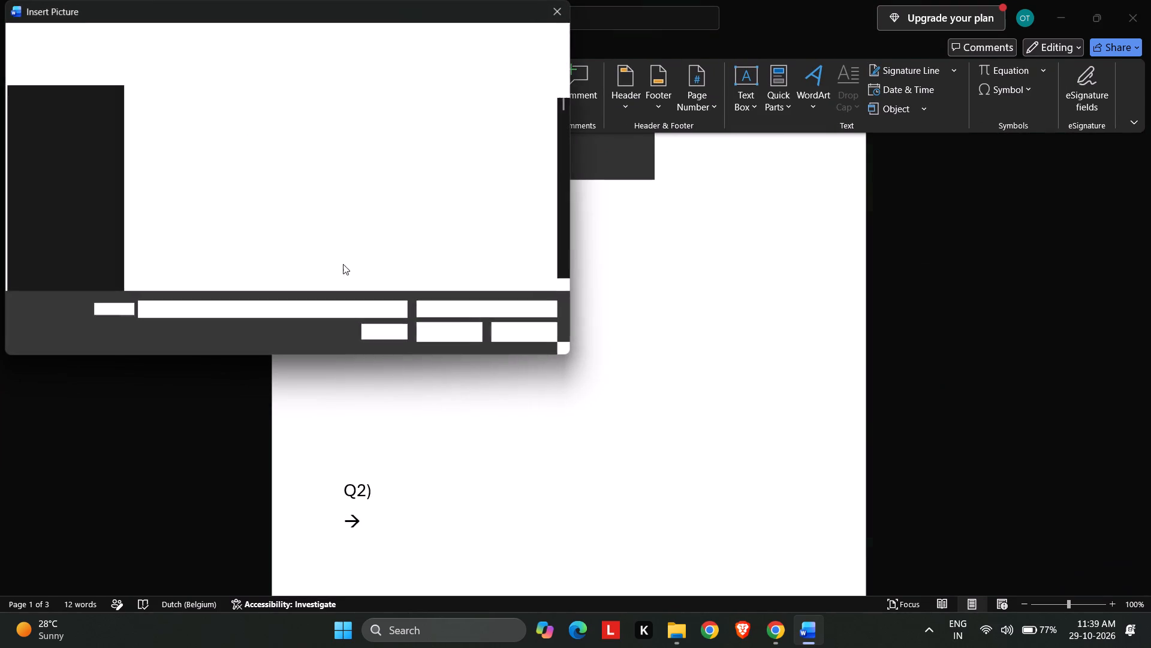
scroll(296, 272, down, 10)
scroll(296, 272, down, 16)
scroll(296, 272, down, 20)
scroll(296, 272, down, 20)
scroll(296, 272, down, 20)
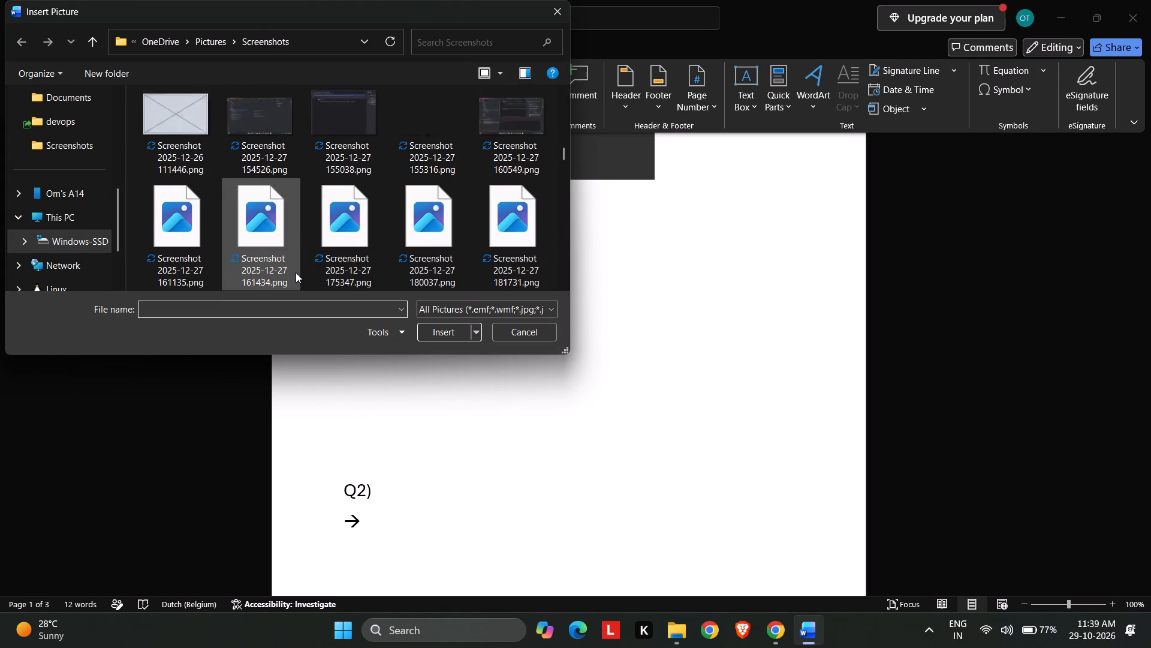
scroll(296, 272, down, 20)
scroll(296, 272, down, 20)
scroll(296, 272, down, 20)
scroll(296, 272, down, 20)
scroll(296, 272, down, 20)
scroll(296, 272, down, 20)
scroll(296, 272, down, 9)
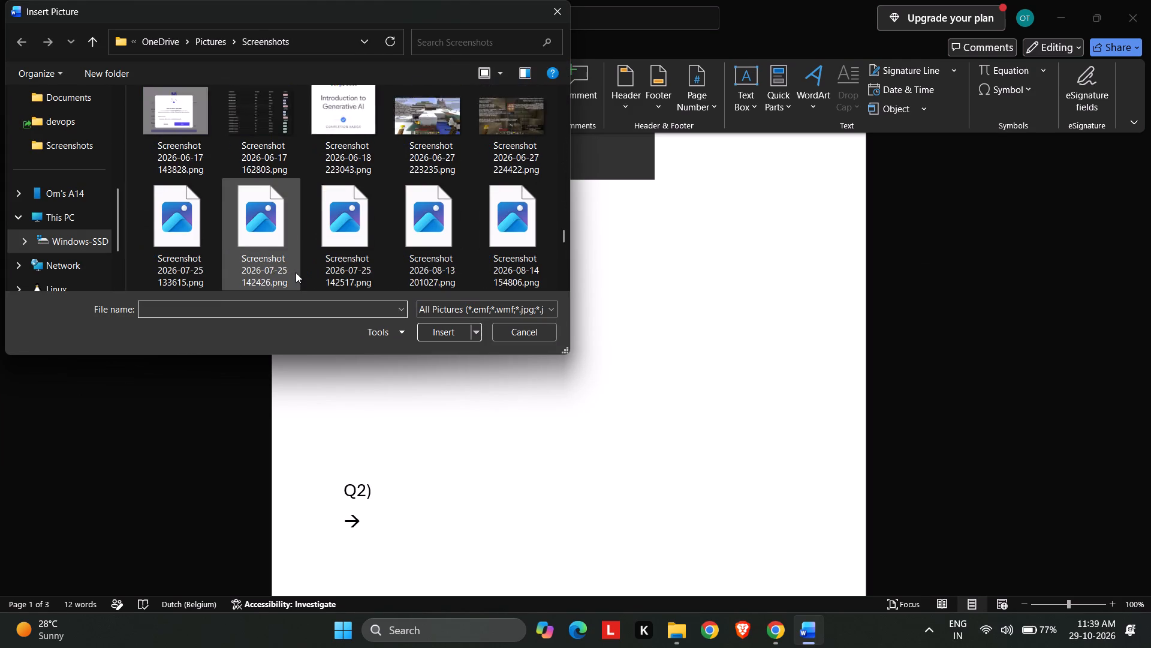
scroll(296, 272, down, 14)
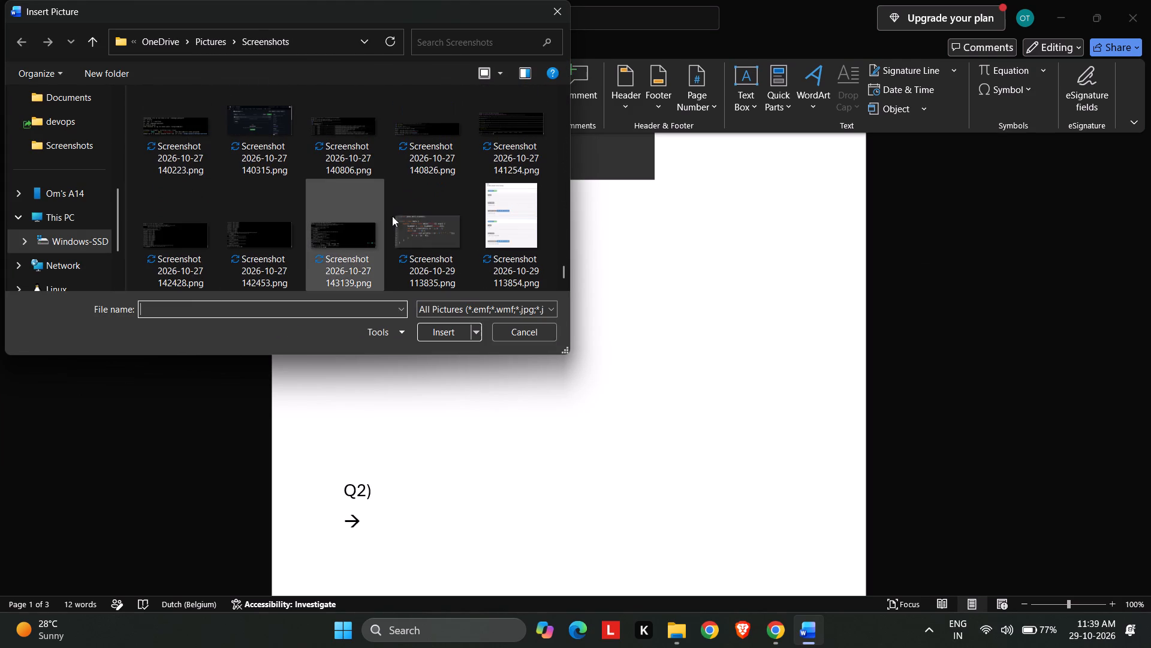
double_click(531, 220)
Shrink the inserted test results picture slightly from its lower corner, keeping its proportions.
scroll(584, 311, down, 1)
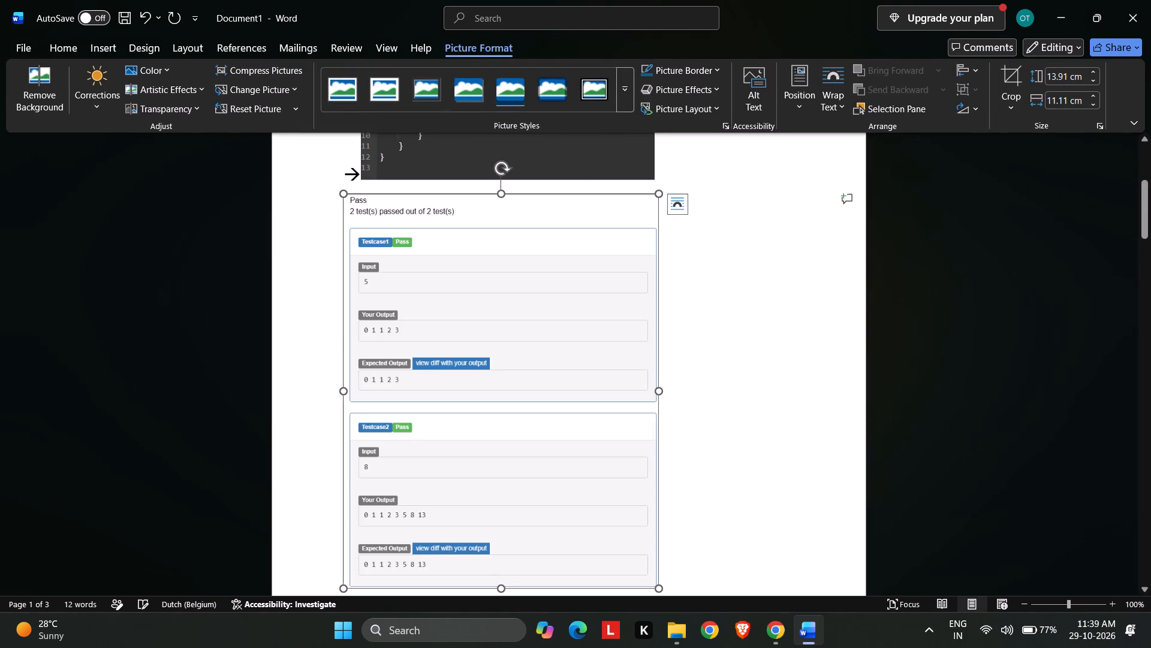
scroll(581, 307, down, 1)
drag(658, 320, 628, 311)
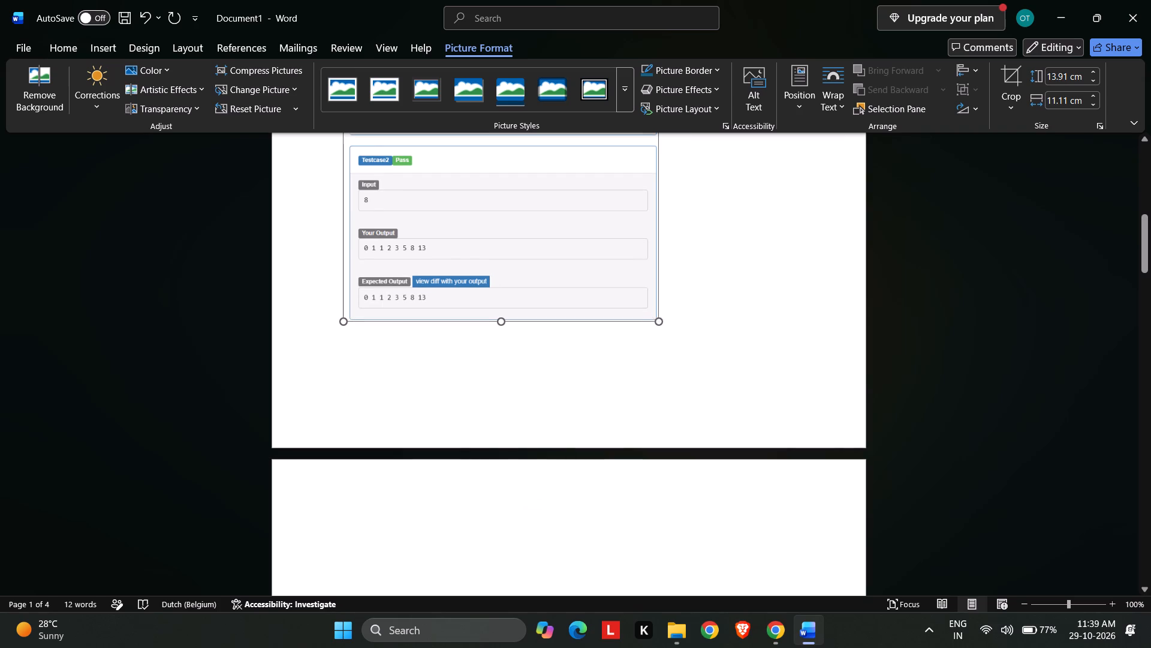
drag(628, 311, 610, 301)
scroll(740, 254, up, 1)
click(710, 313)
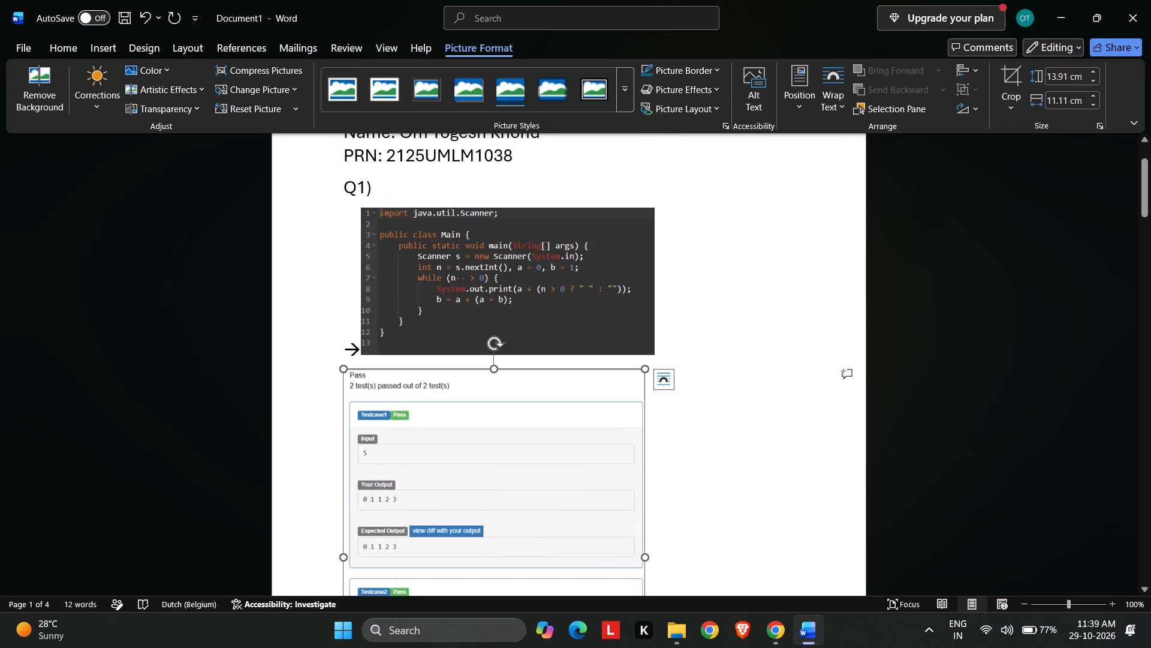
Remove the arrow beside the code picture and add a "-->" arrow on its own line between Q1) and the picture.
click(429, 186)
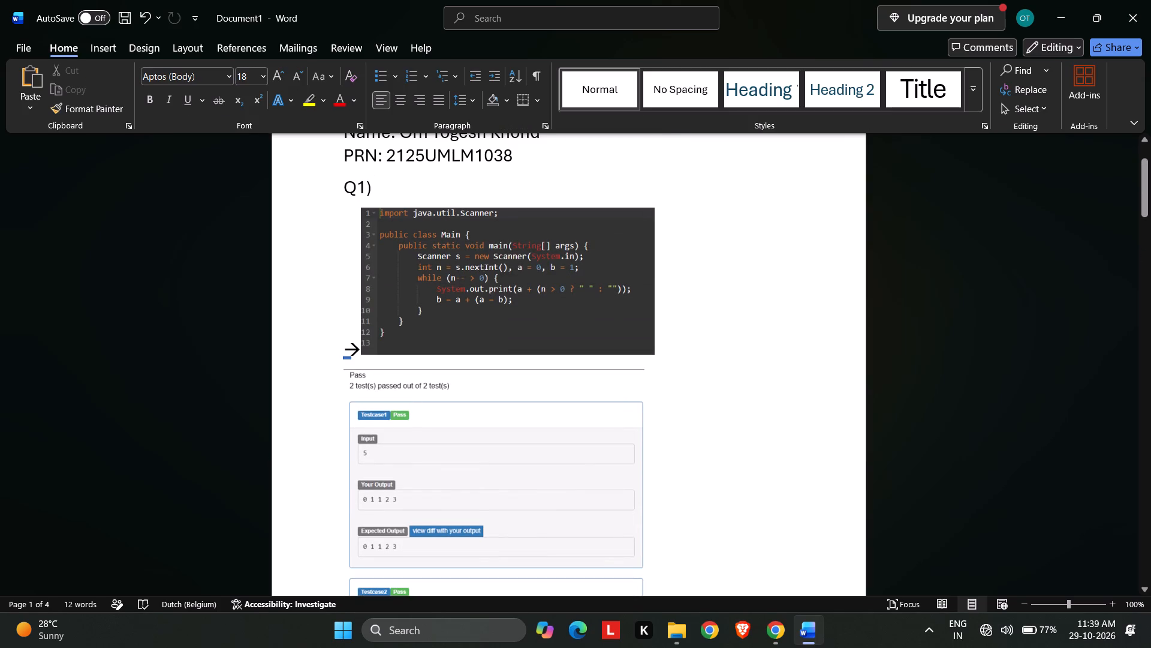
click(353, 341)
key(BackSpace)
click(402, 185)
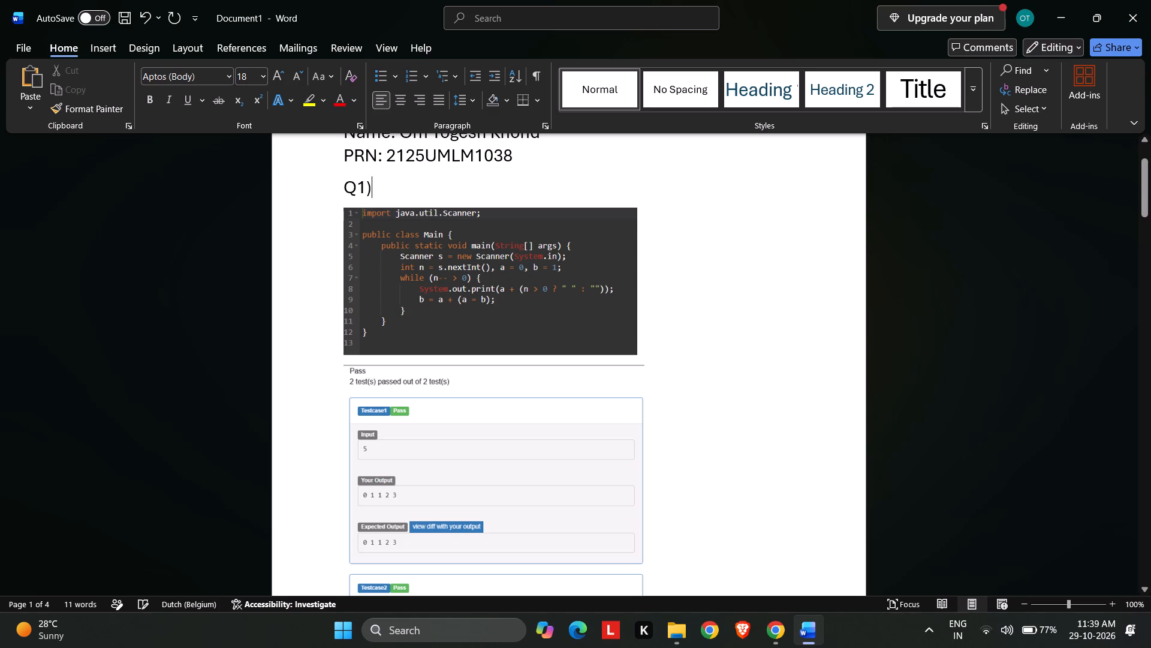
key(Return)
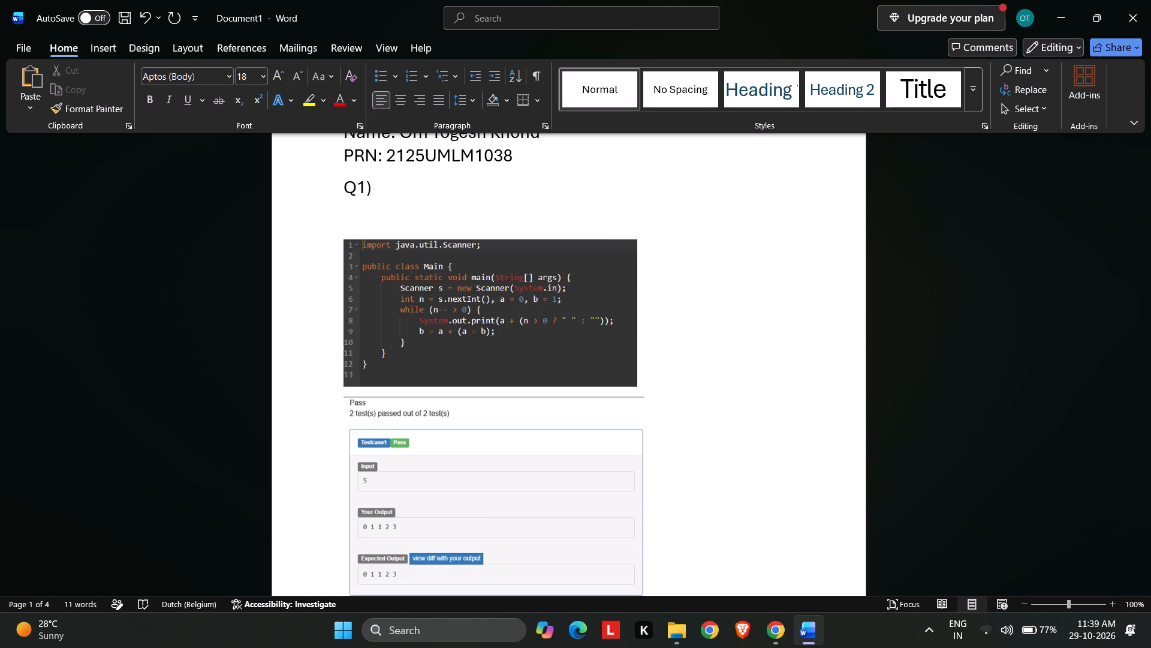
text(>>)
key(BackSpace)
key(BackSpace)
text(-->)
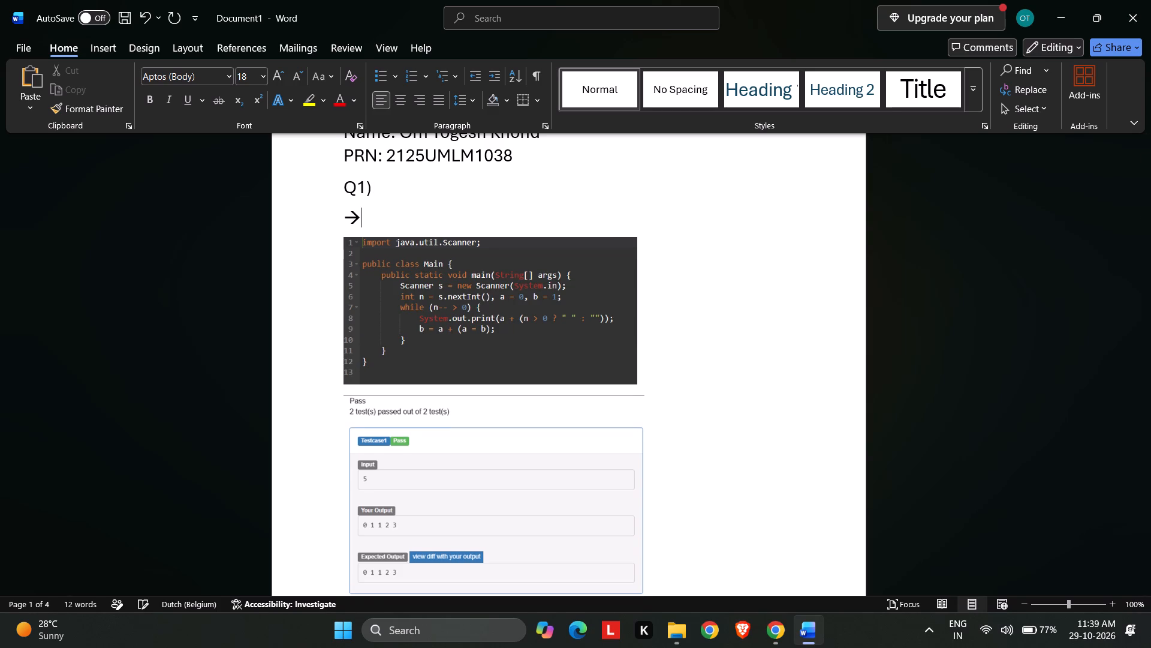
Add a line reading "Output:" between the Q1 code picture and the test results picture.
scroll(421, 244, down, 1)
click(691, 218)
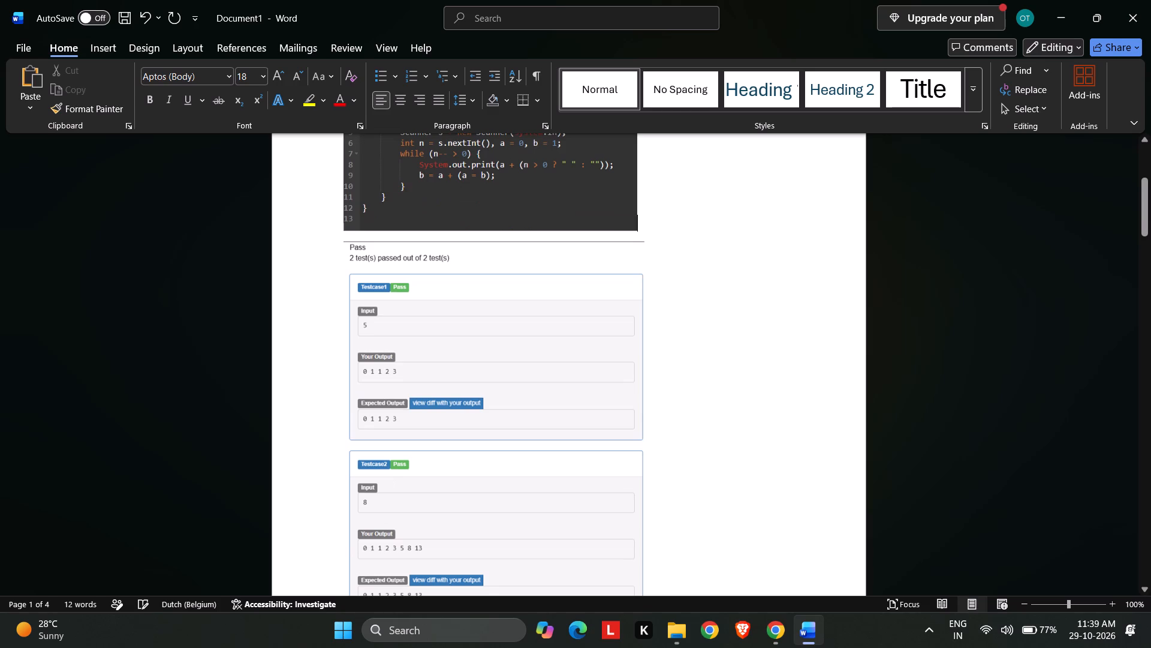
key(Return)
text(Ou)
text(tput)
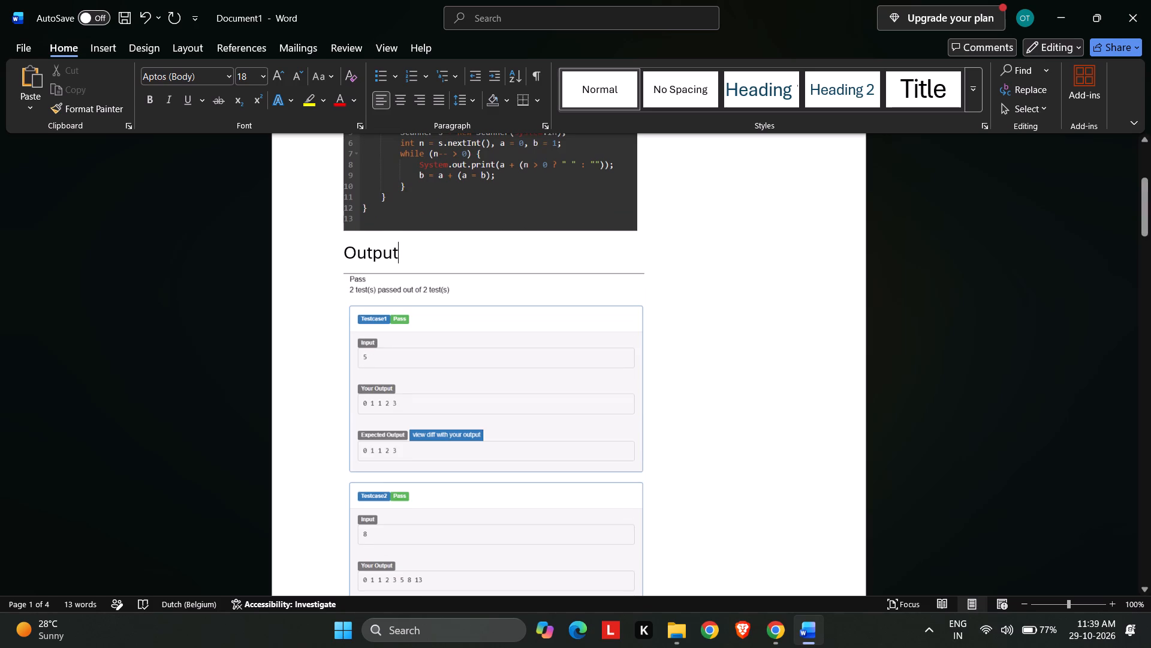
key(shift+colon)
Remove the surplus empty lines between the Q1 test results picture and the Q2) heading, so Q2) starts at the top of page 2.
scroll(502, 266, down, 2)
scroll(502, 266, up, 6)
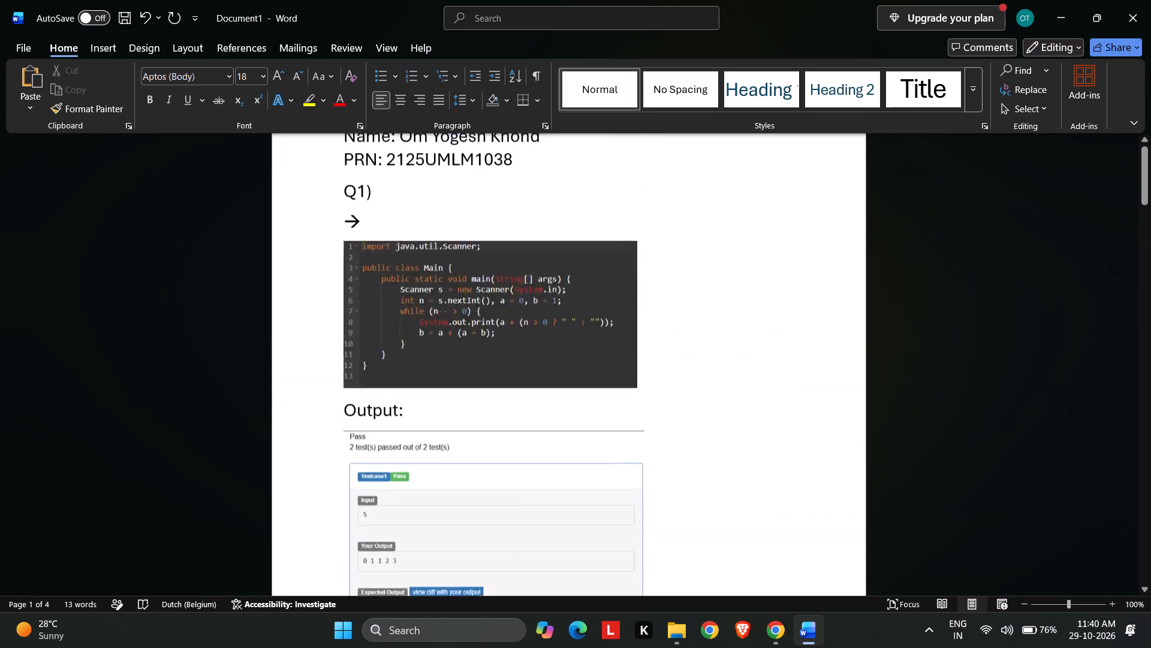
scroll(502, 266, down, 5)
click(658, 213)
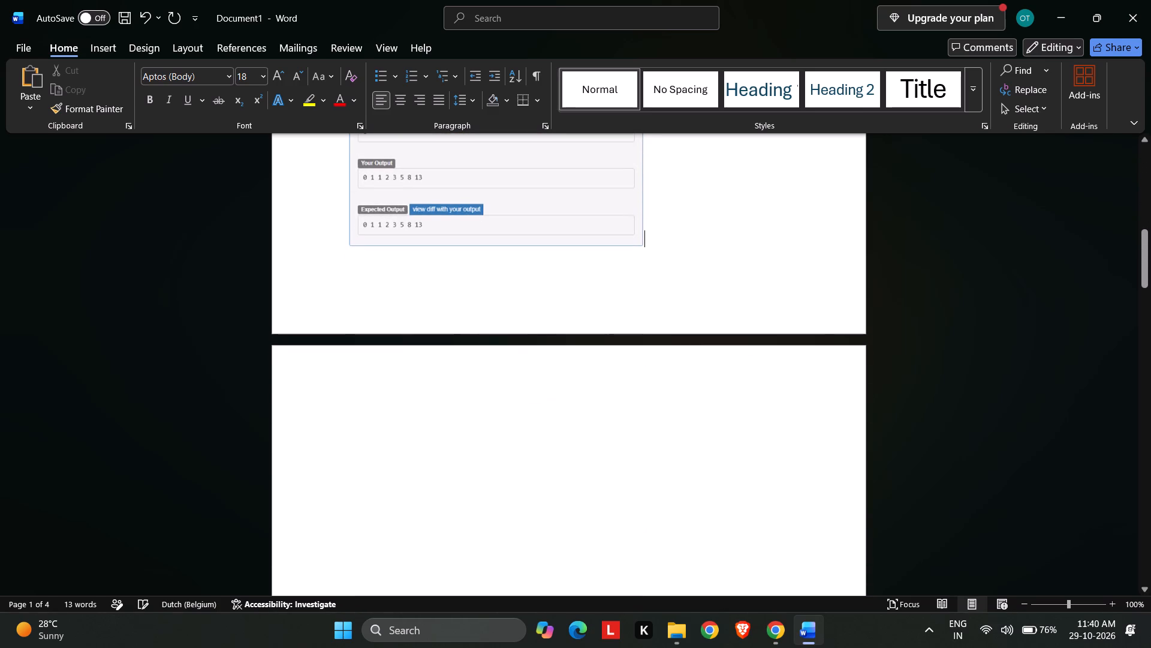
key(Return)
scroll(654, 223, down, 3)
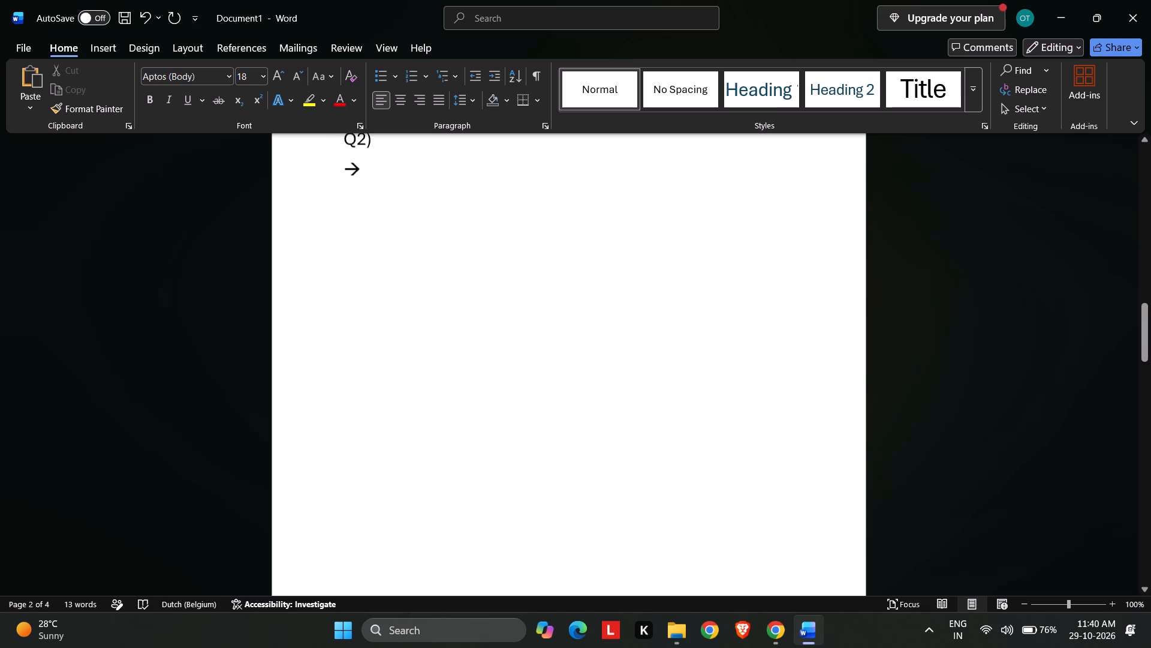
scroll(535, 240, up, 1)
click(341, 352)
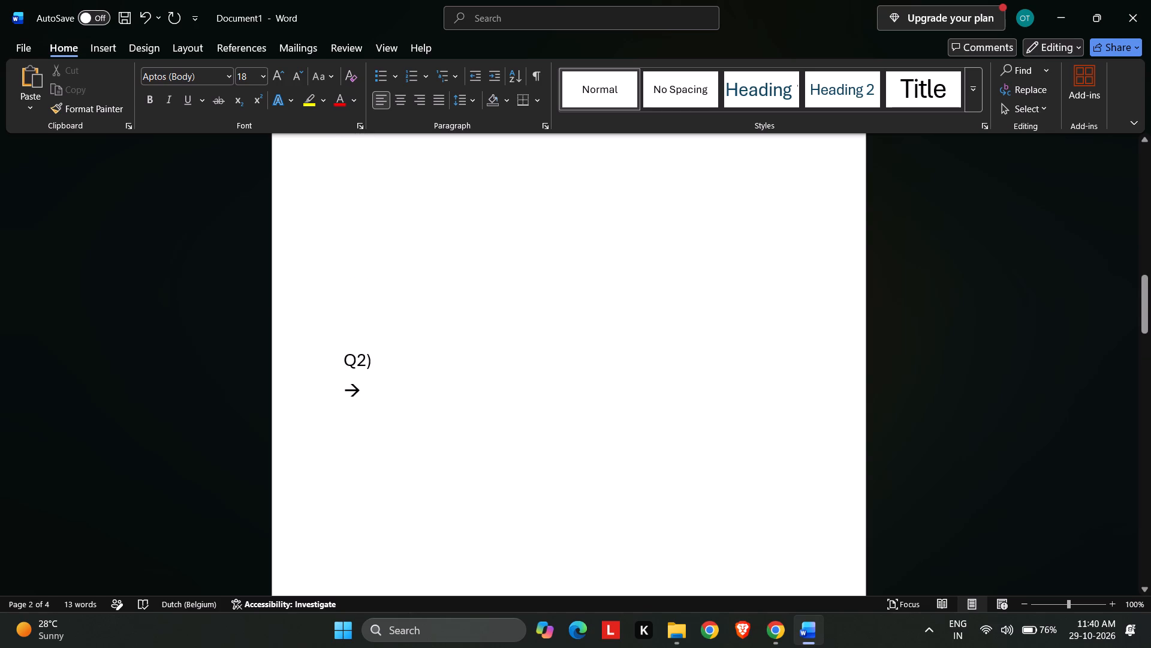
key(BackSpace)
key(BackSpace)
key(BackSpace)
key(BackSpace)
key(BackSpace)
key(BackSpace)
key(BackSpace)
key(BackSpace)
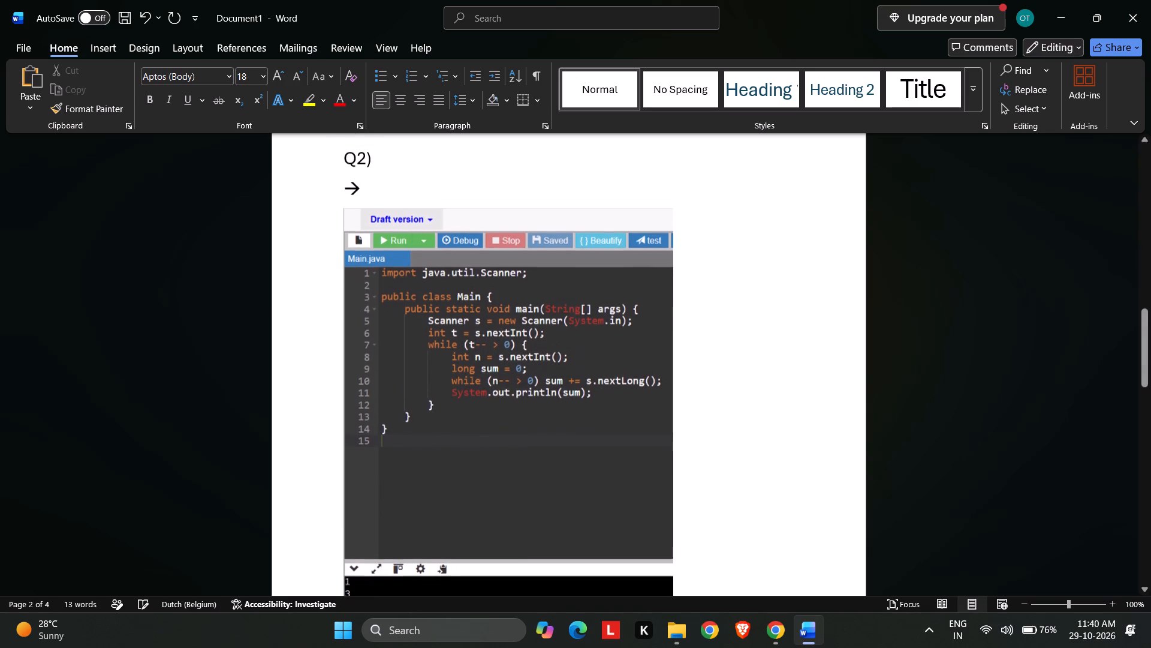
key(BackSpace)
scroll(341, 352, up, 1)
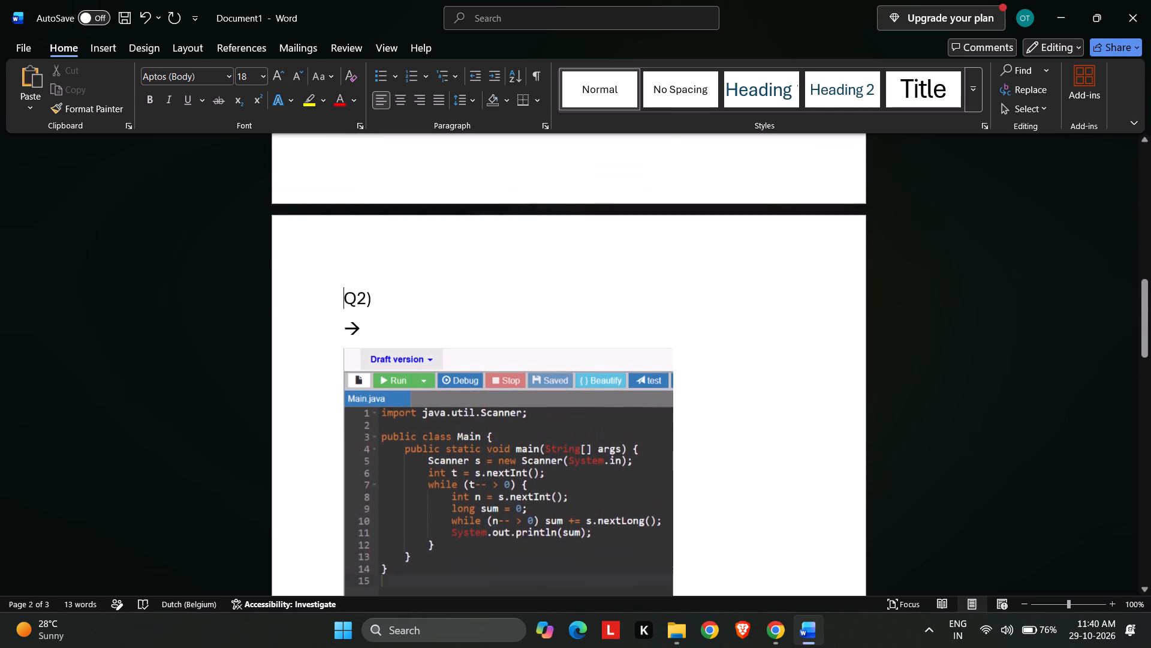
key(BackSpace)
key(Return)
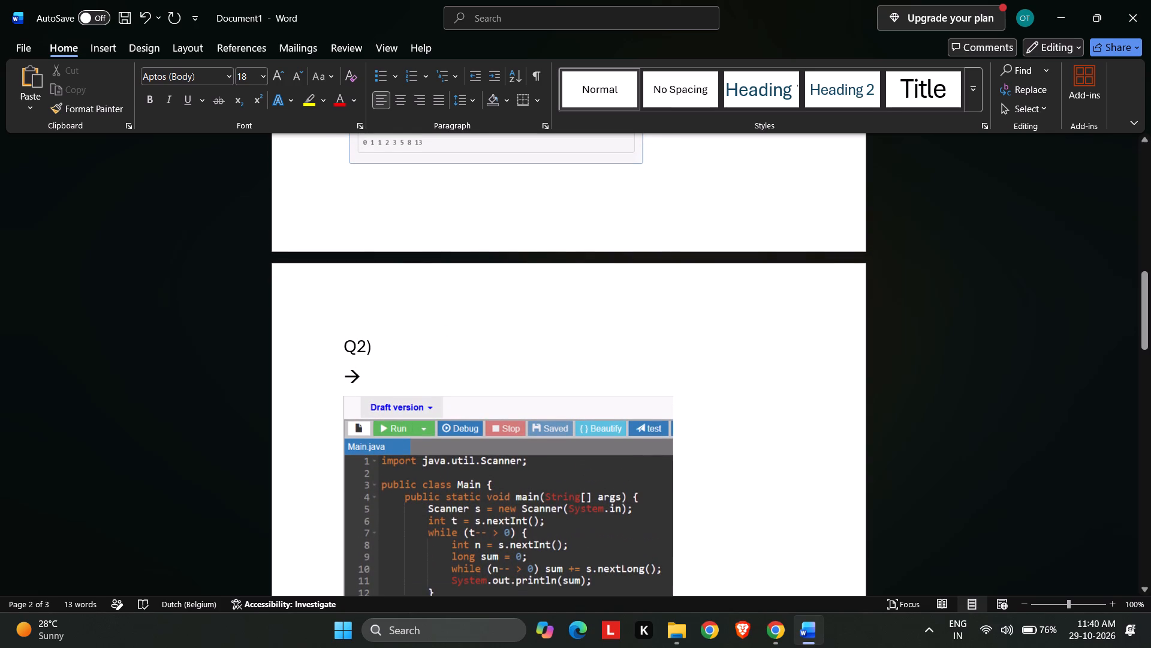
Delete the old code picture under the Q2) arrow.
click(412, 473)
key(BackSpace)
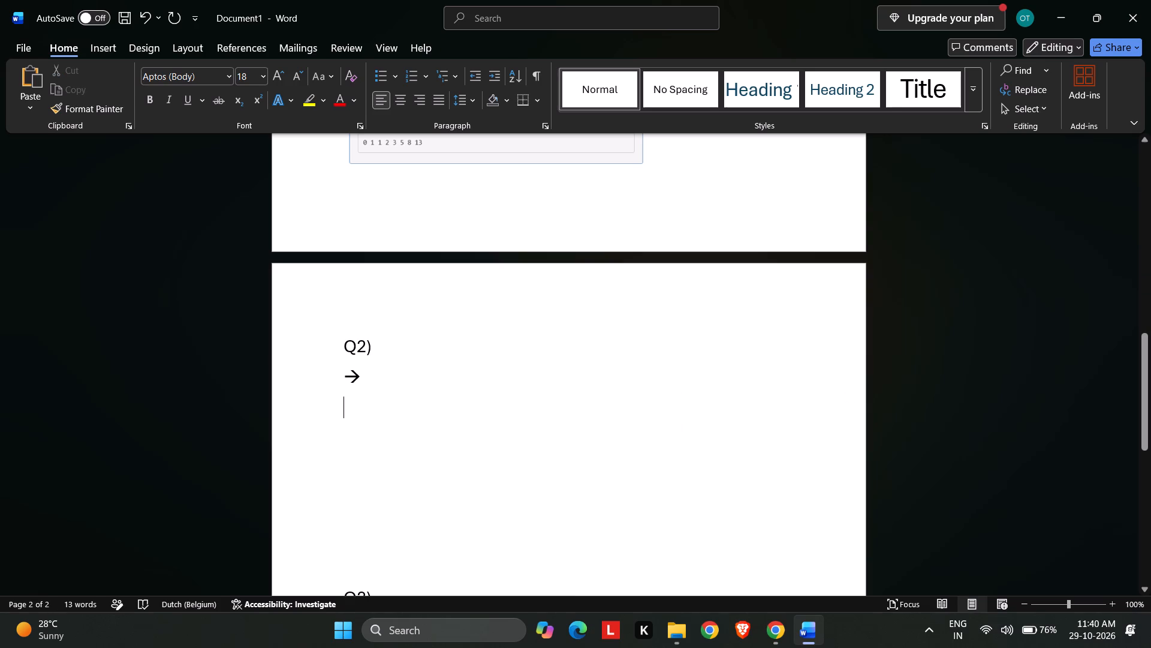
Switch to Chrome, close the Fibonacci test results and go back to the classroom page.
click(407, 373)
click(773, 620)
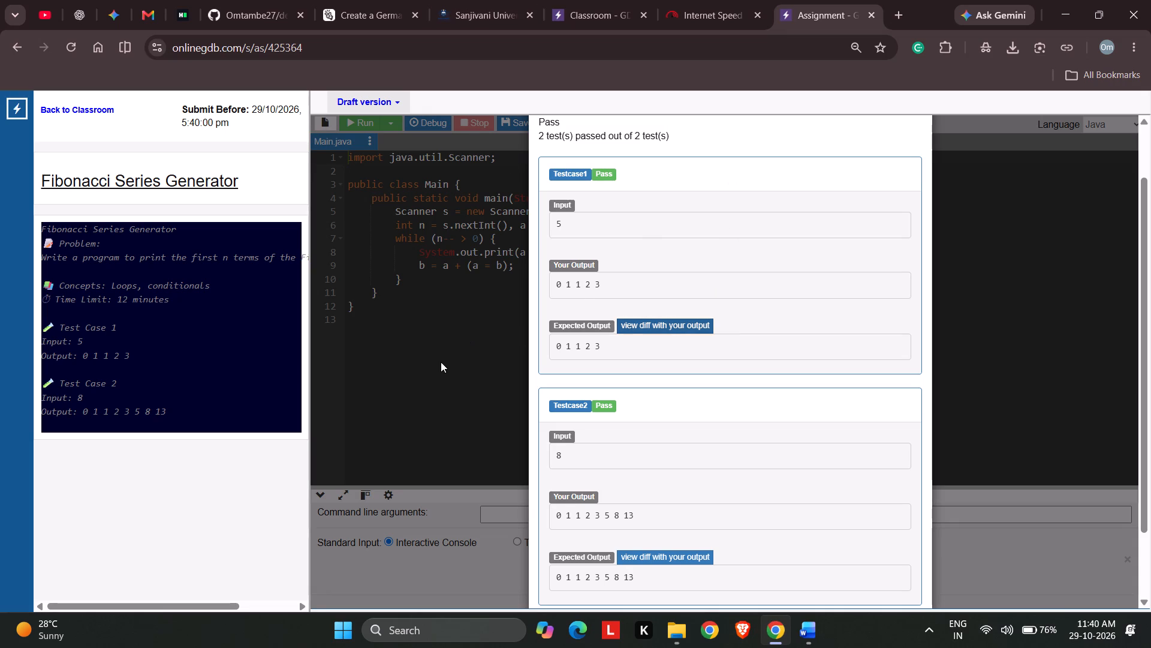
click(441, 362)
click(59, 115)
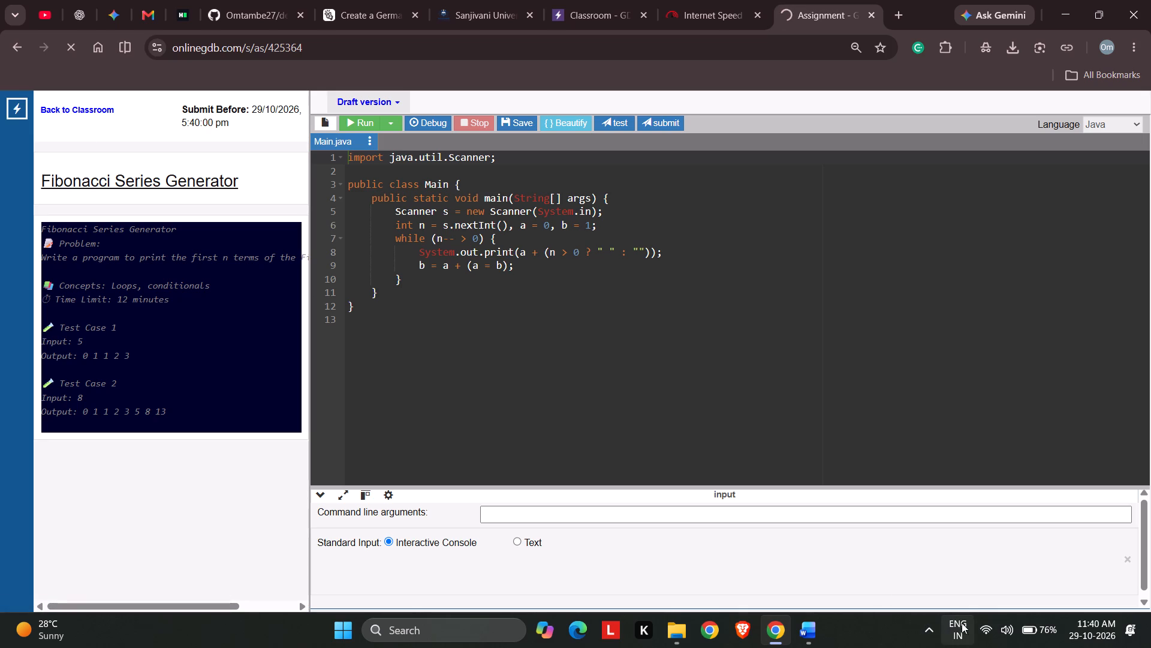
Check the current Wi-Fi connection and look through the available networks.
click(990, 632)
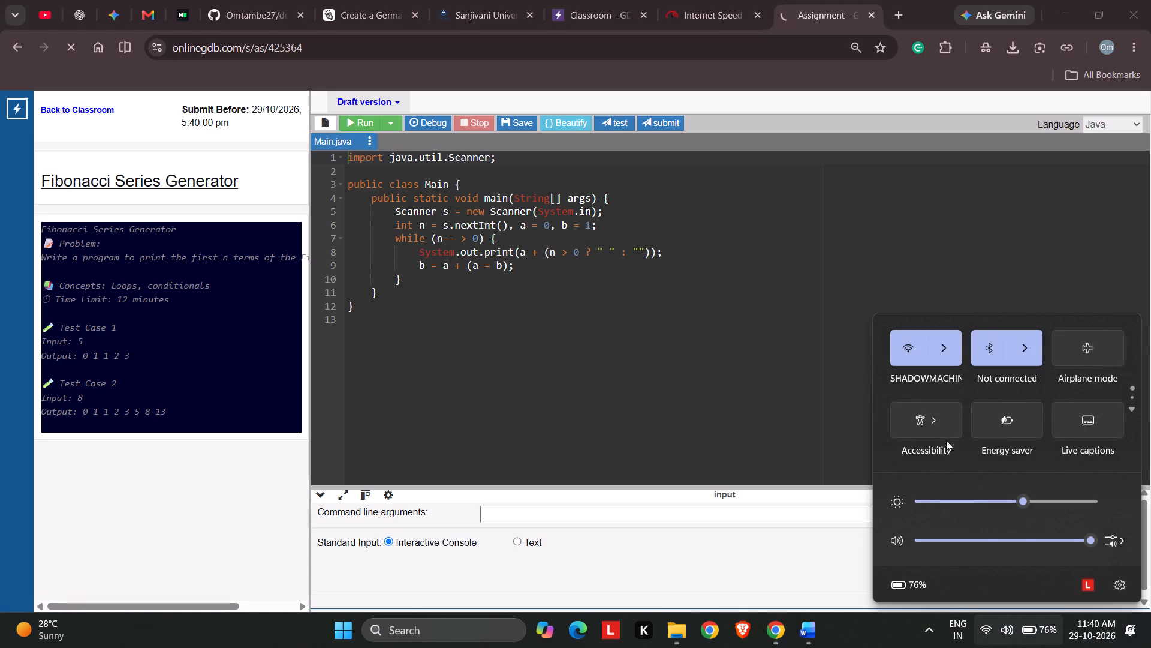
click(948, 341)
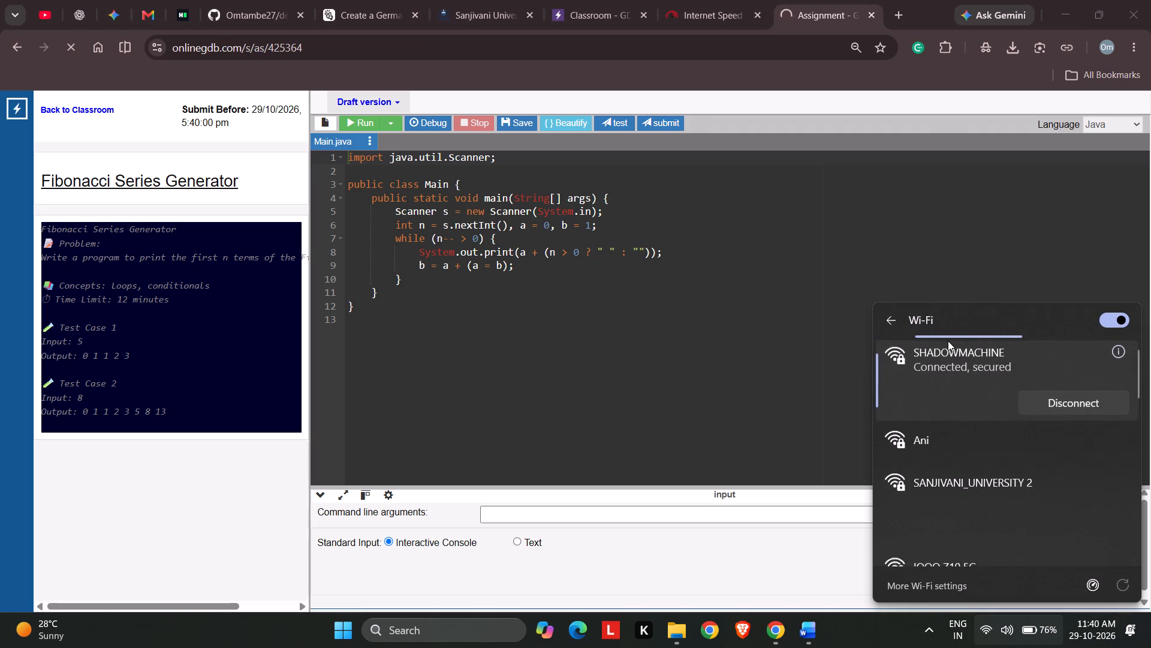
scroll(960, 494, down, 3)
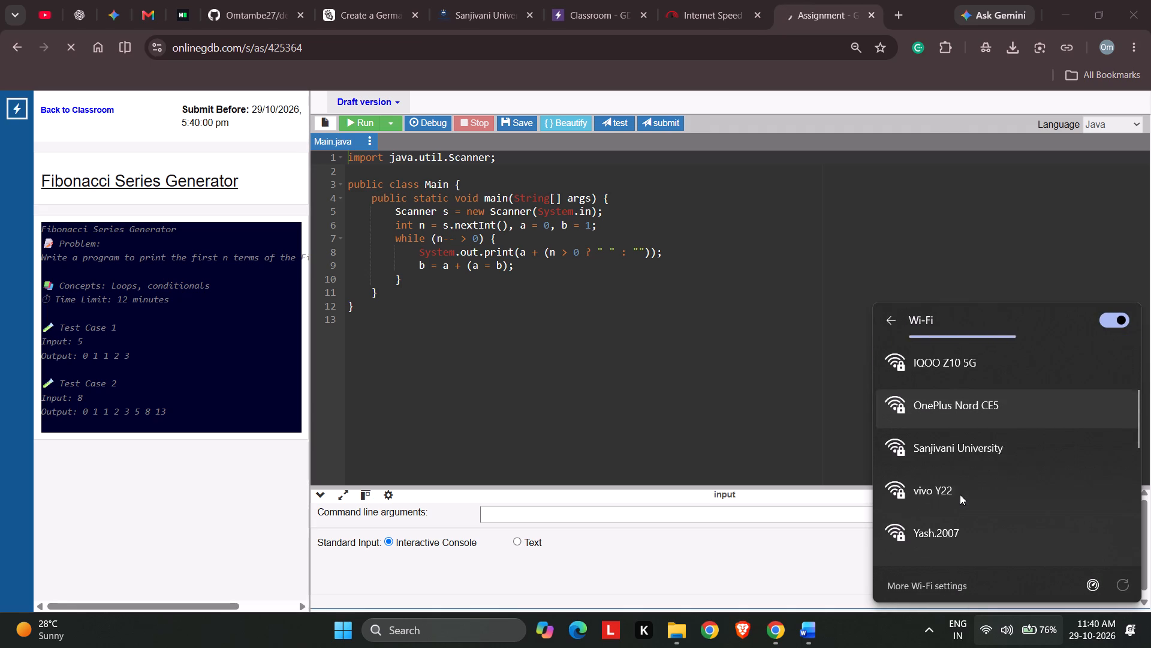
scroll(960, 494, down, 1)
scroll(960, 494, up, 1)
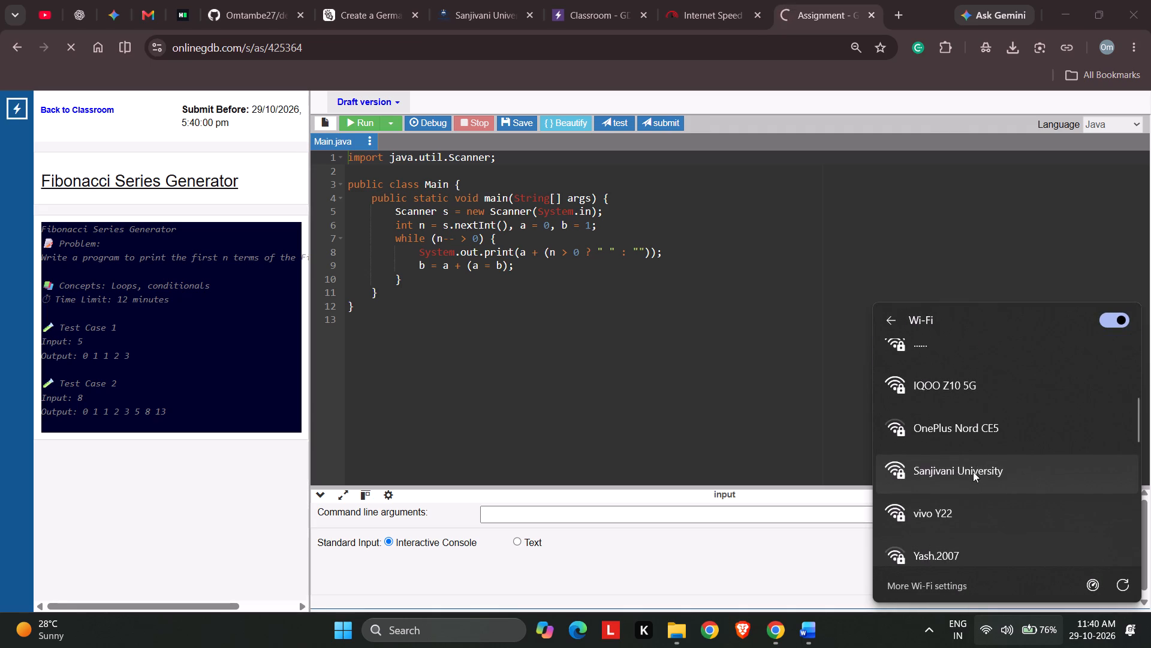
scroll(972, 472, up, 4)
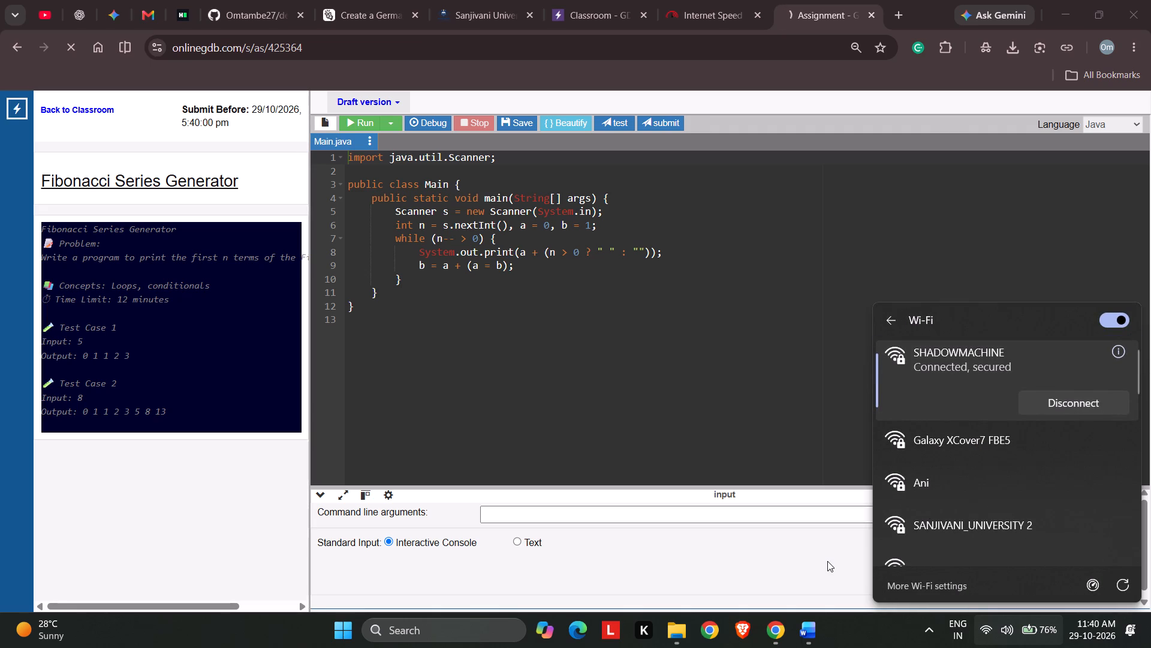
click(827, 561)
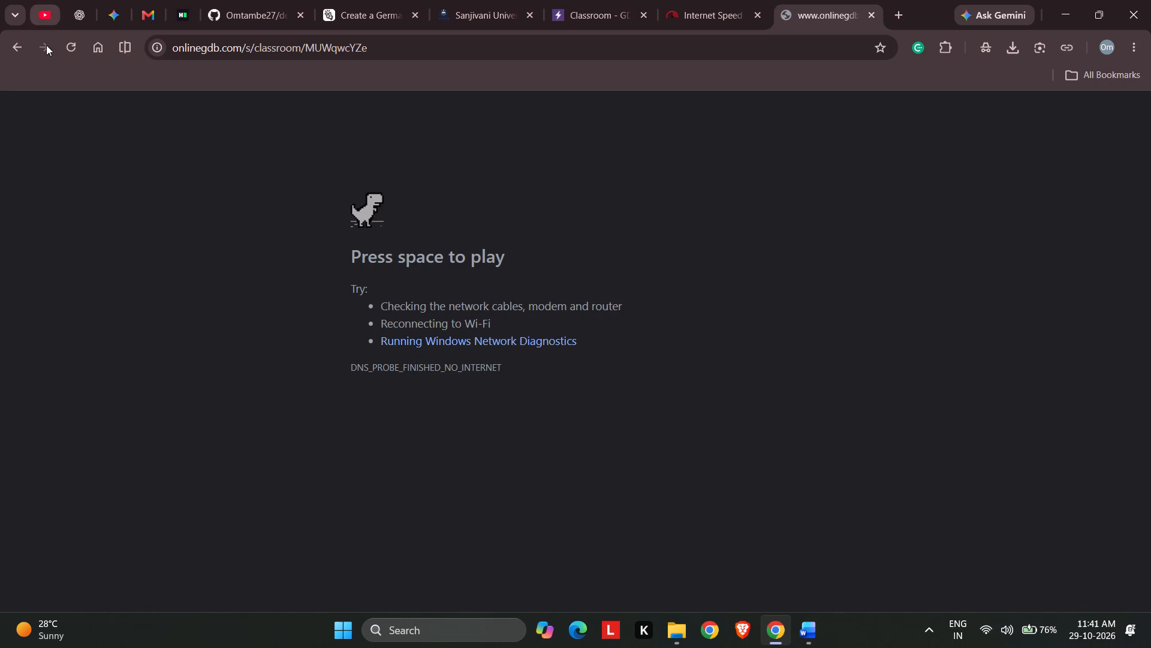
Reload the OnlineGDB classroom page.
click(64, 49)
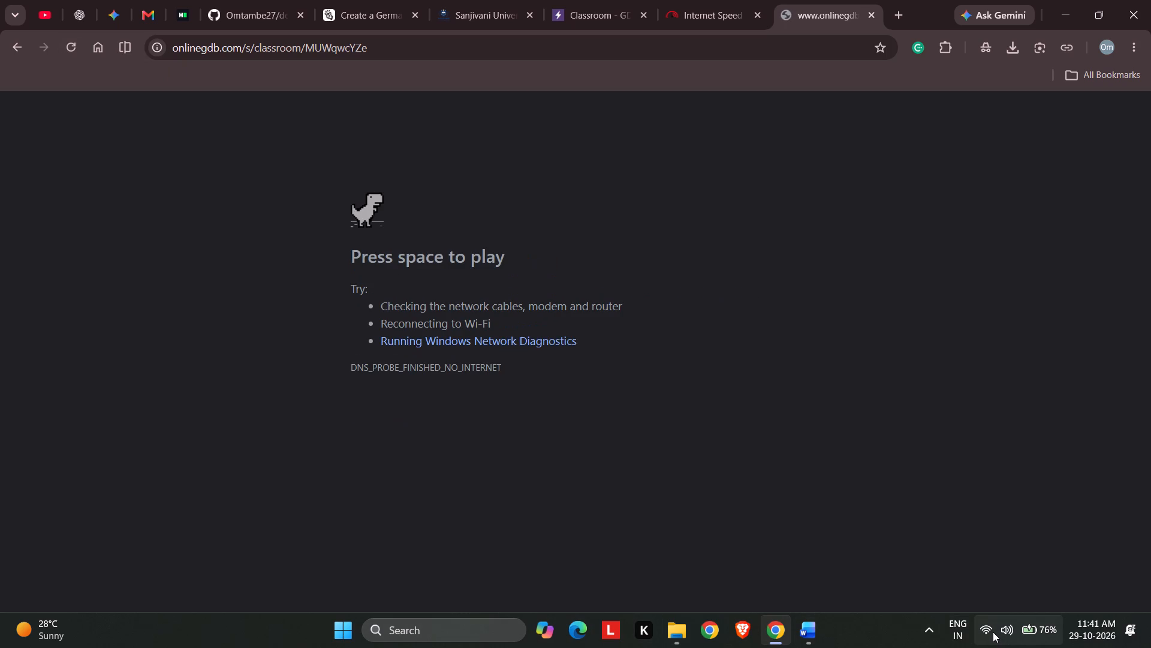
key(grave)
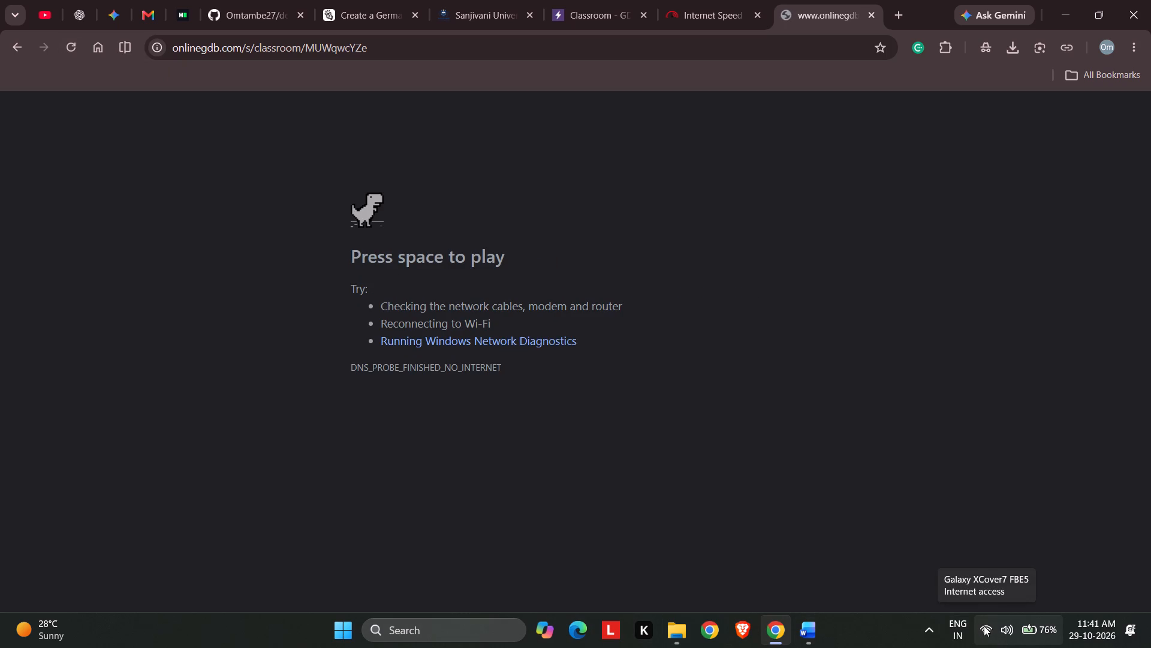
Check the Wi-Fi connection again in the system's quick settings.
click(984, 626)
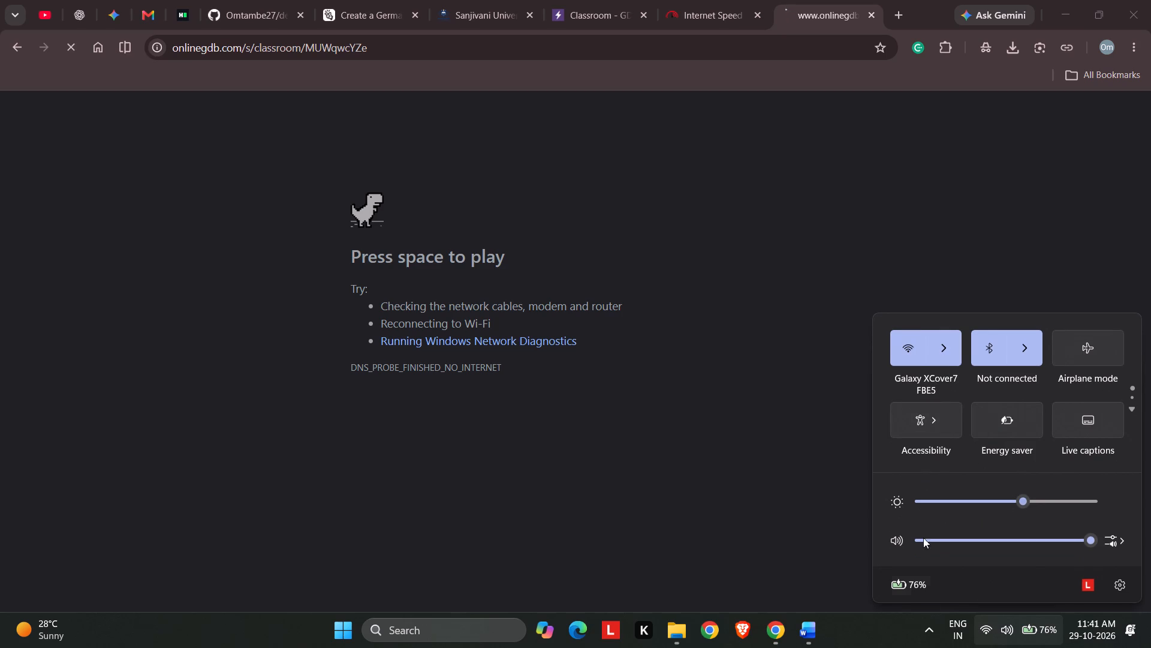
click(952, 350)
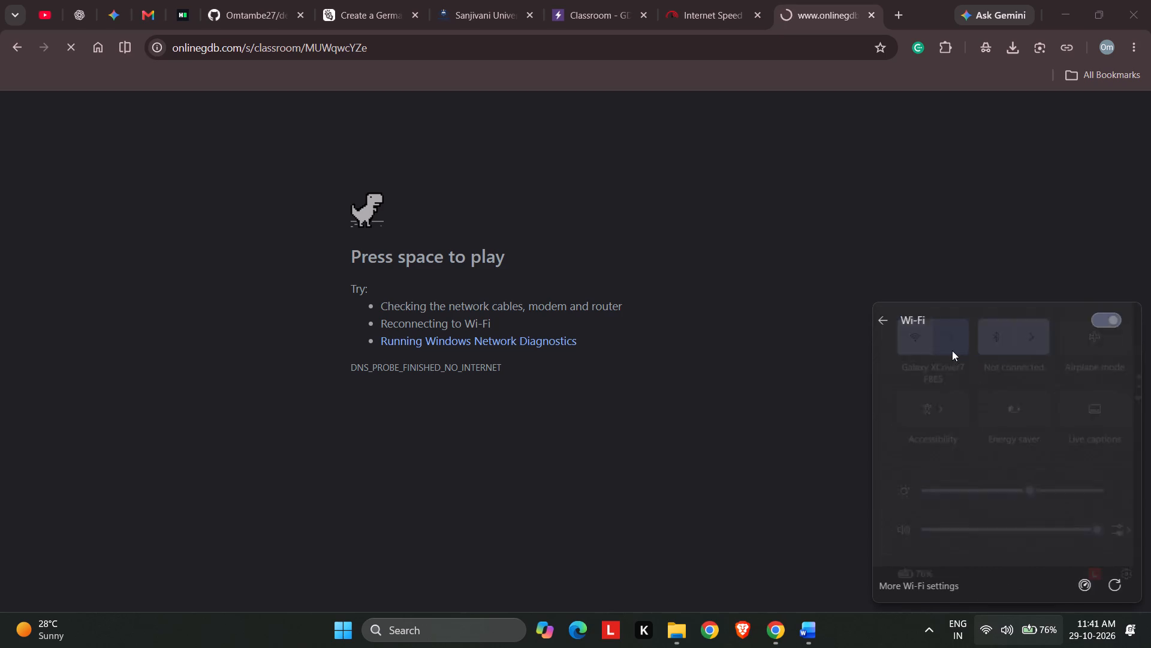
click(883, 322)
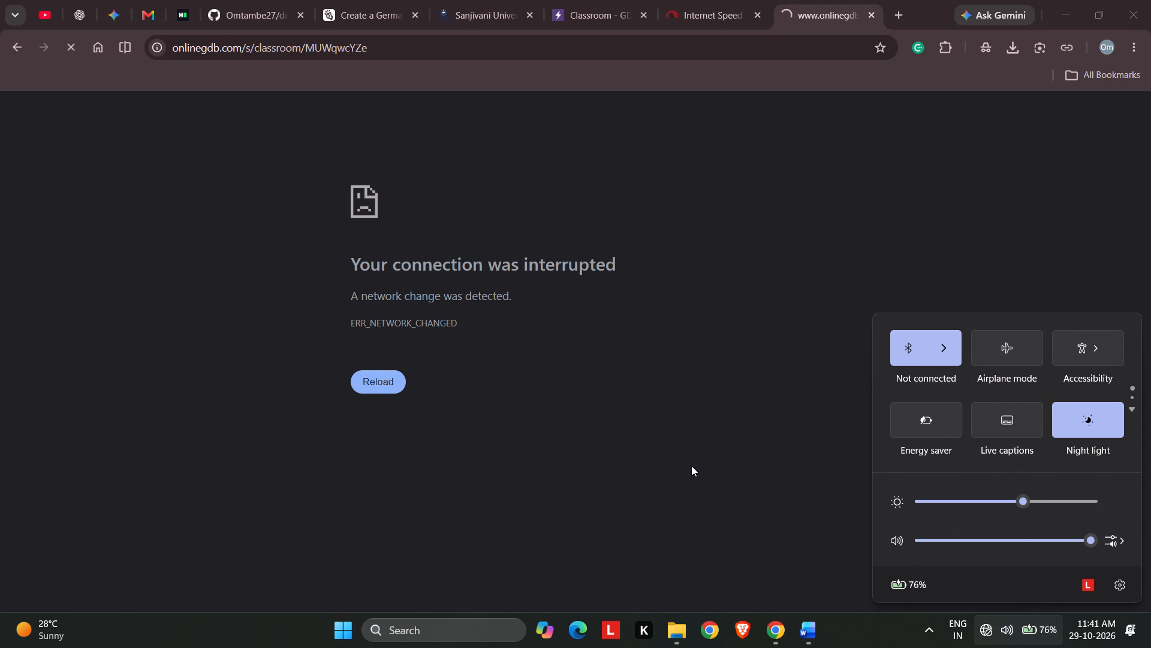
scroll(989, 390, down, 4)
scroll(989, 390, up, 9)
click(724, 416)
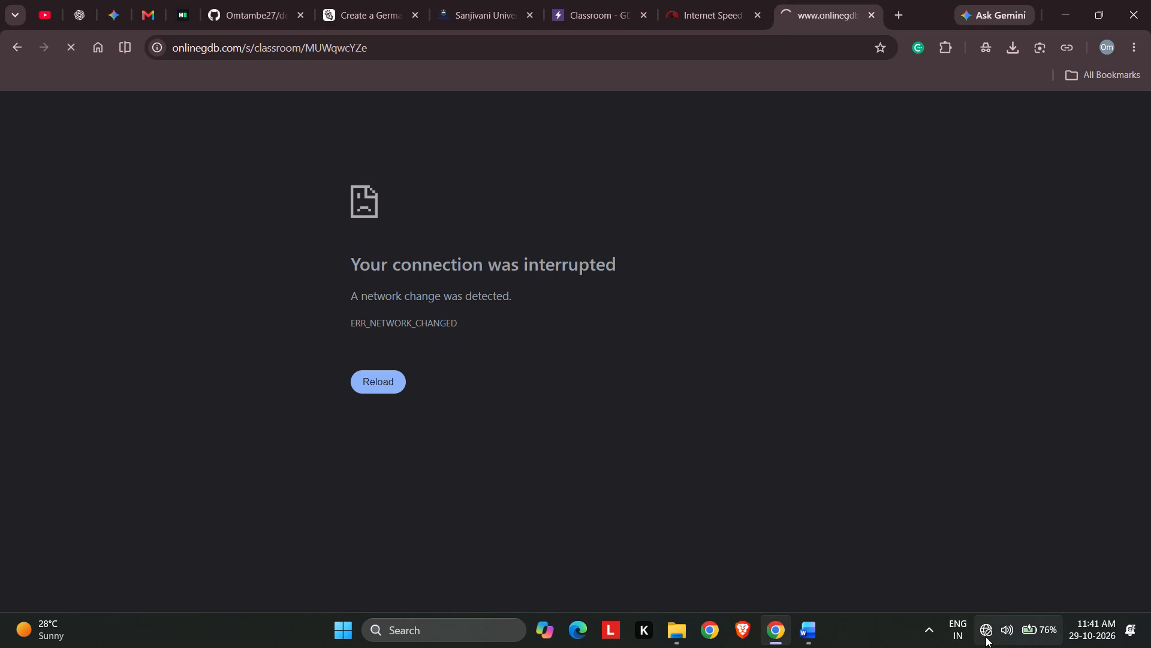
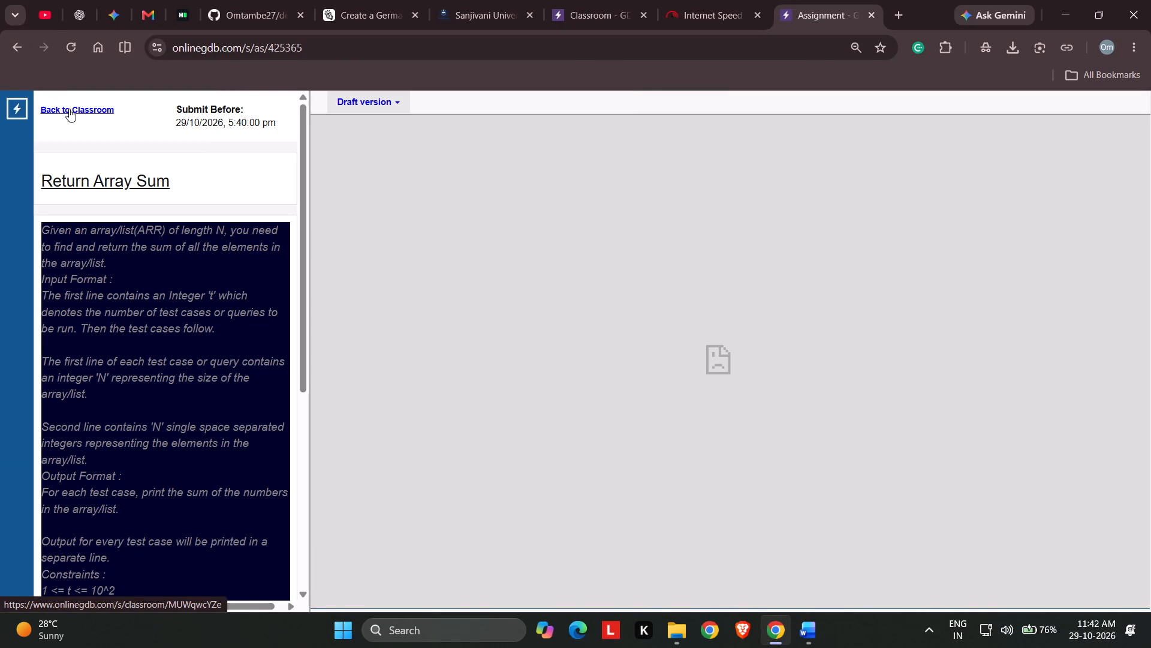
Reload the Return Array Sum assignment page and capture a screenshot of its Main.java code.
click(72, 55)
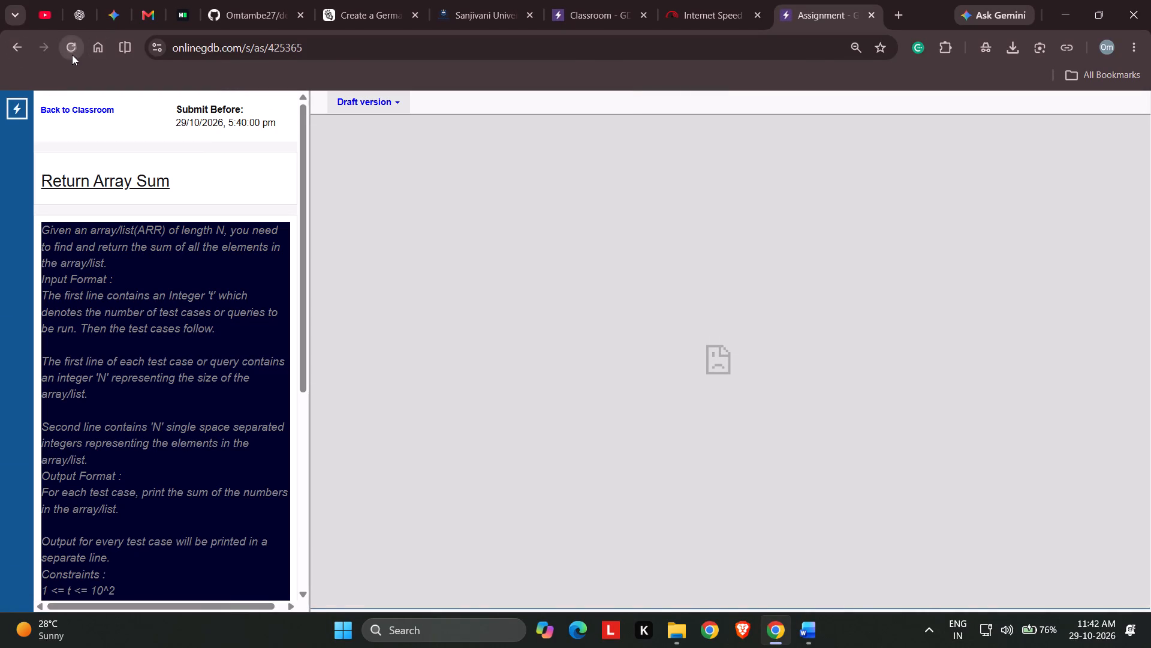
scroll(432, 285, down, 2)
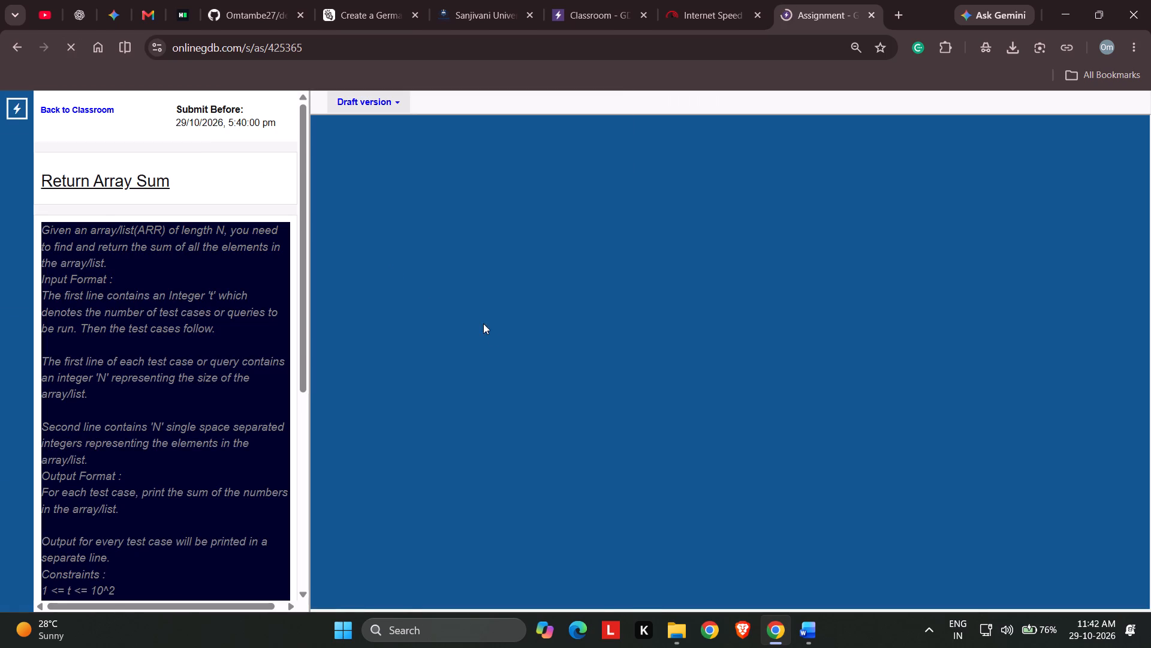
scroll(491, 334, down, 1)
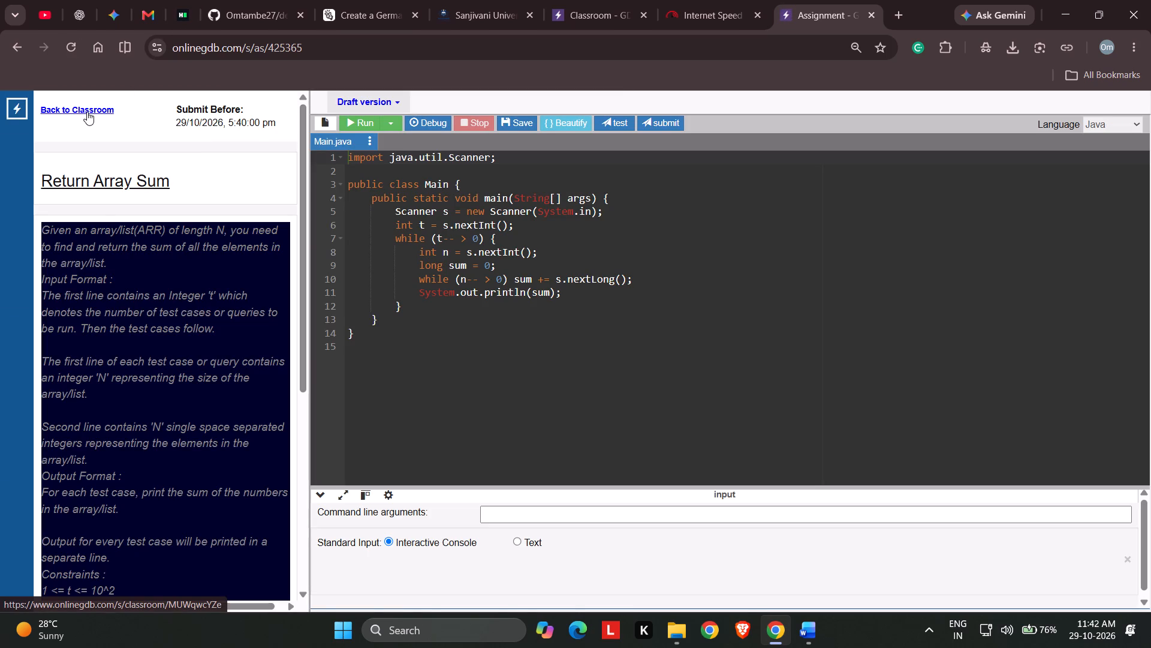
key(shift+super+s)
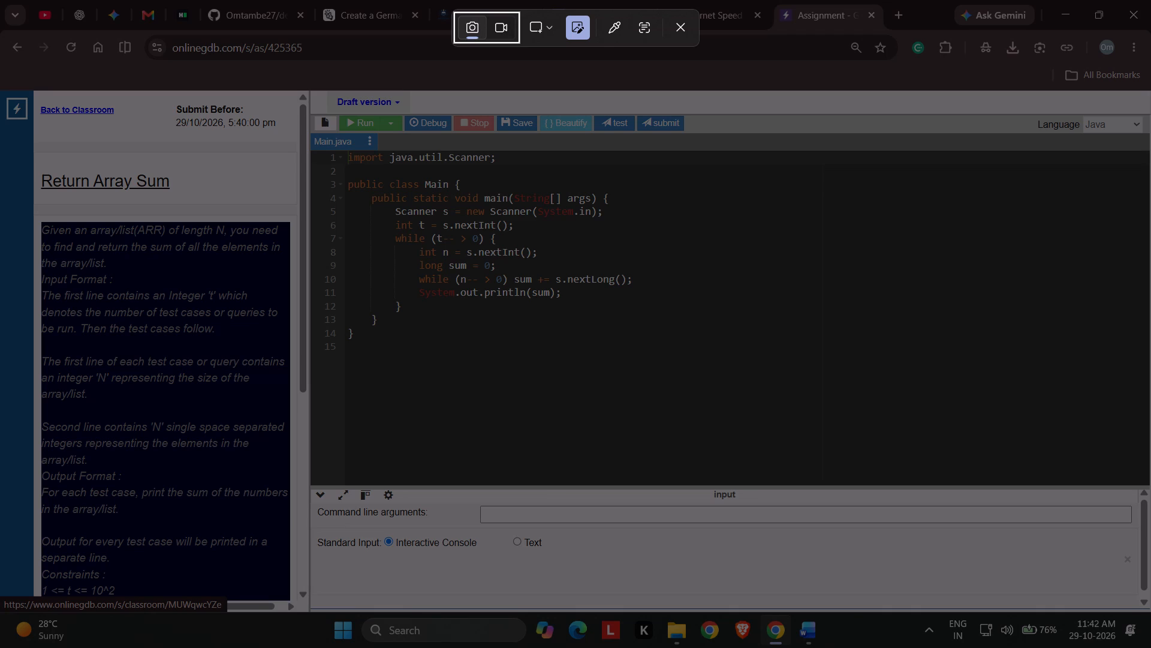
drag(312, 133, 661, 376)
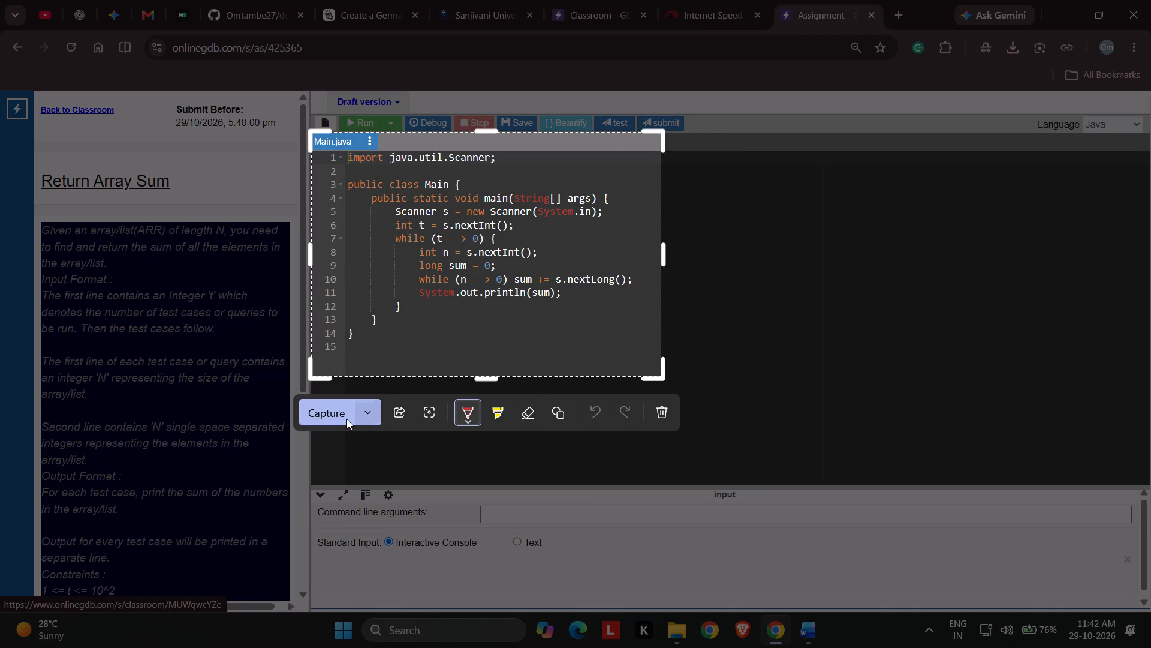
click(346, 419)
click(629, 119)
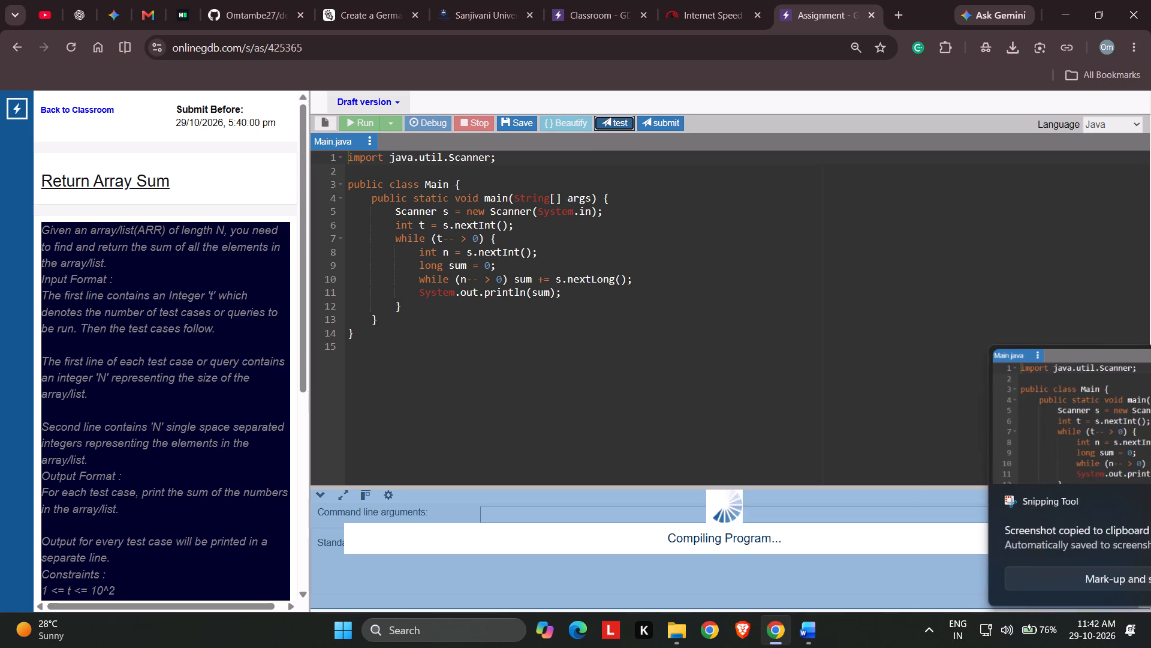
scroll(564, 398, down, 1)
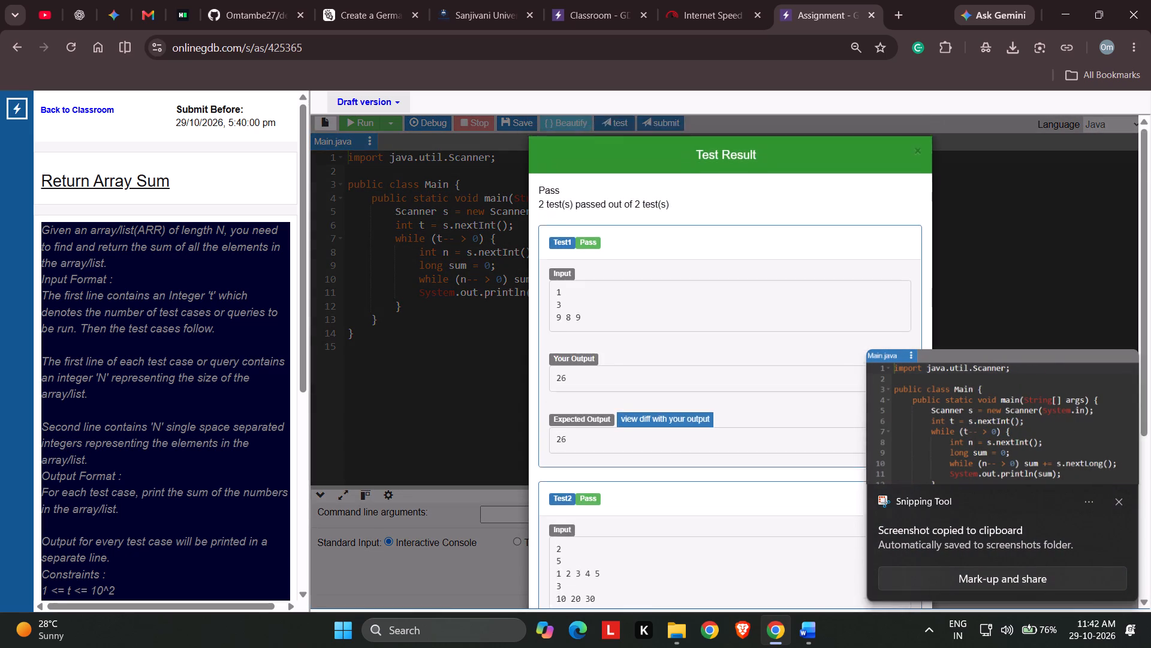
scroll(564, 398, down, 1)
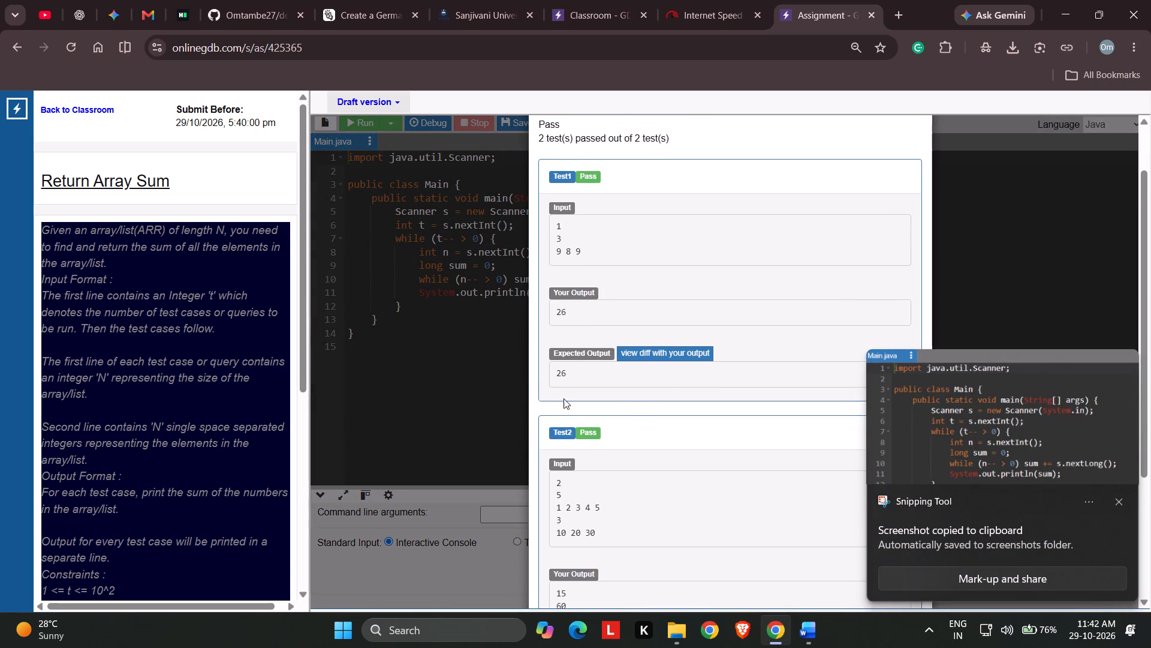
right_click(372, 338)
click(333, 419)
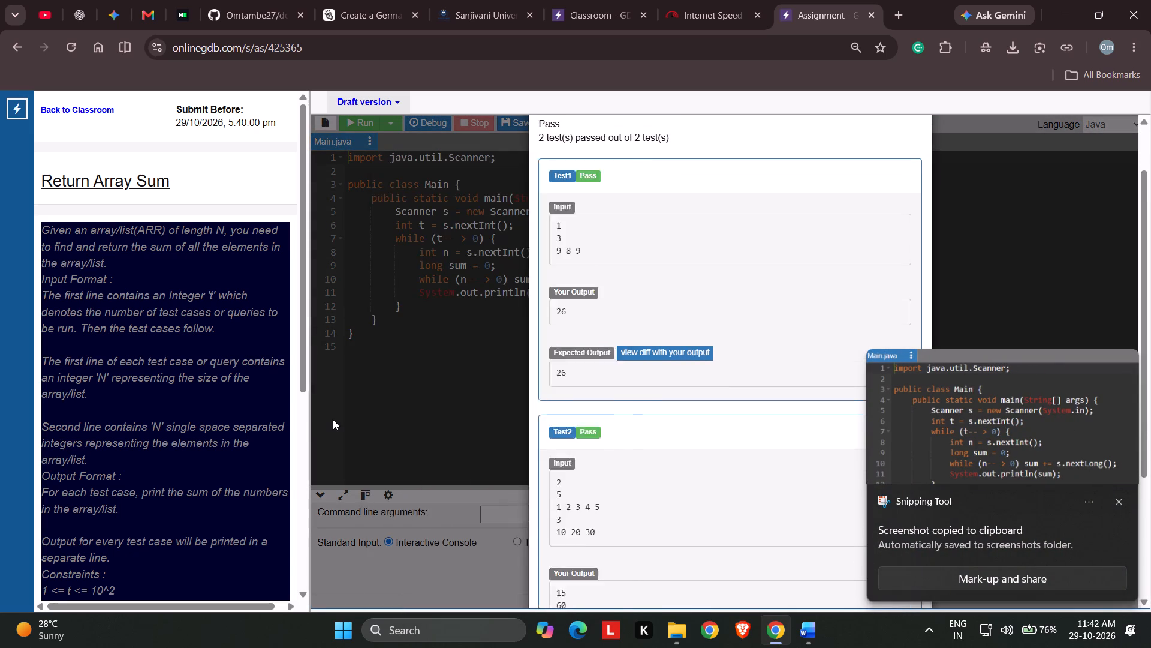
Run the tests on the Return Array Sum code and capture the Test Result header with the whole Test1 block.
click(623, 125)
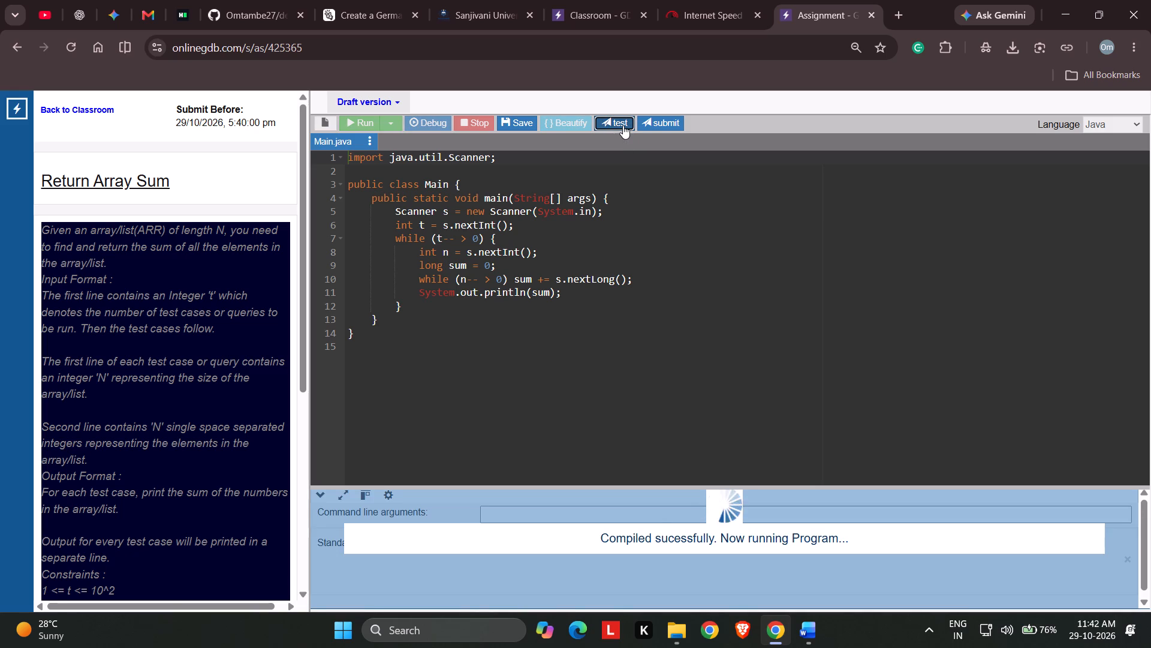
key(shift+super+s)
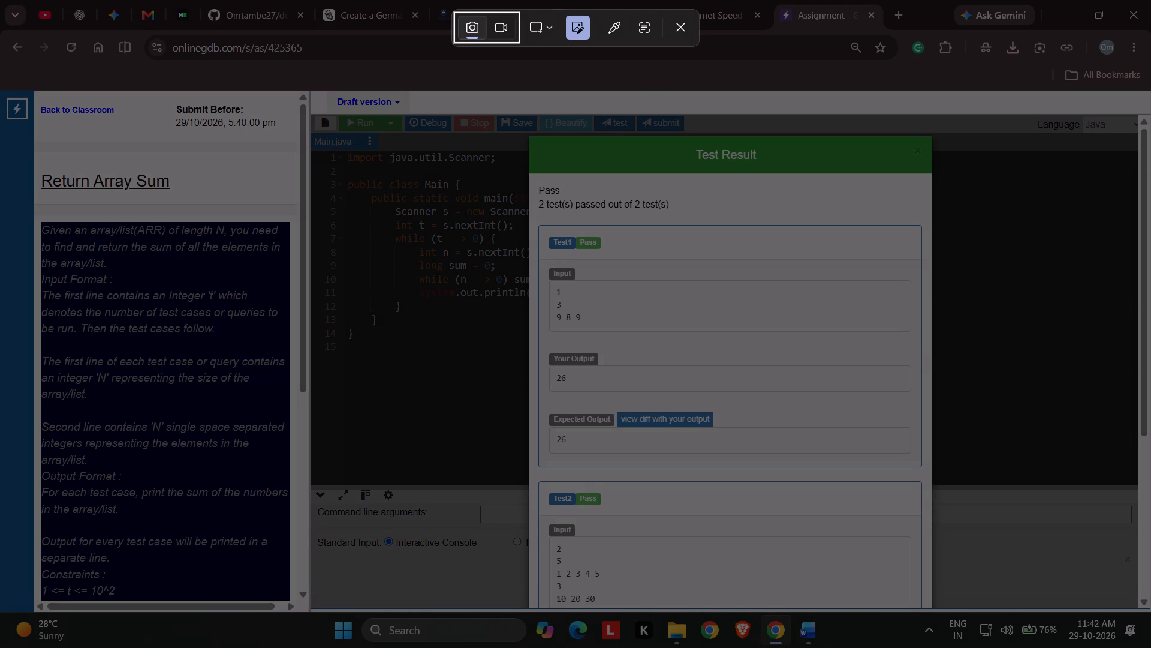
drag(531, 139, 605, 401)
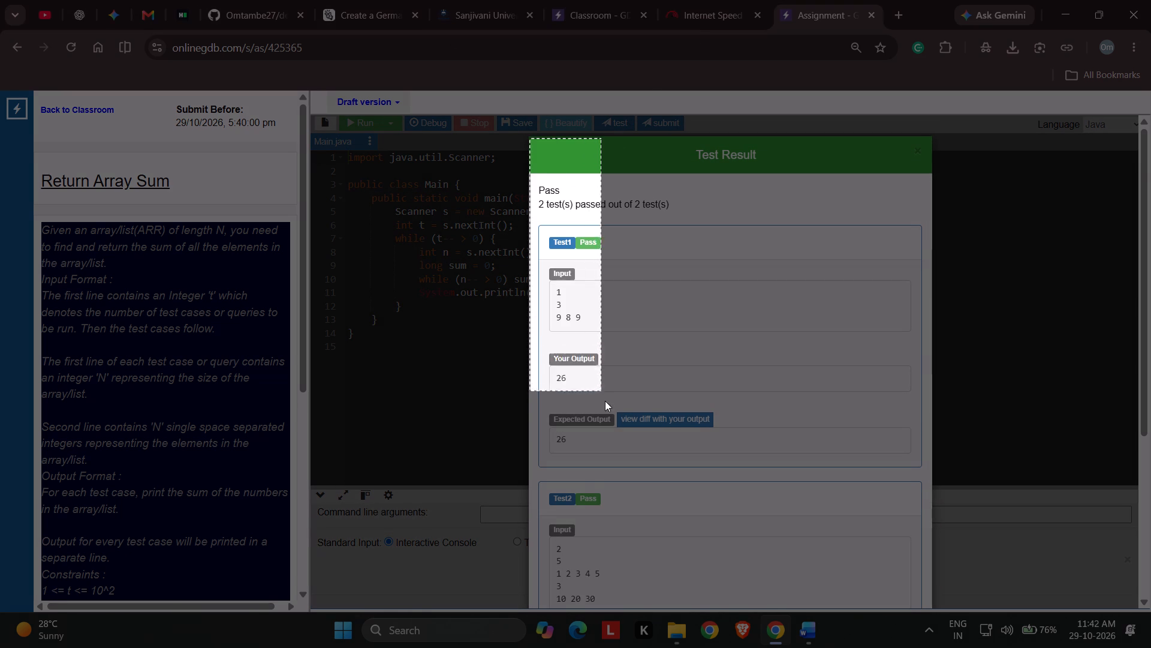
drag(605, 401, 924, 468)
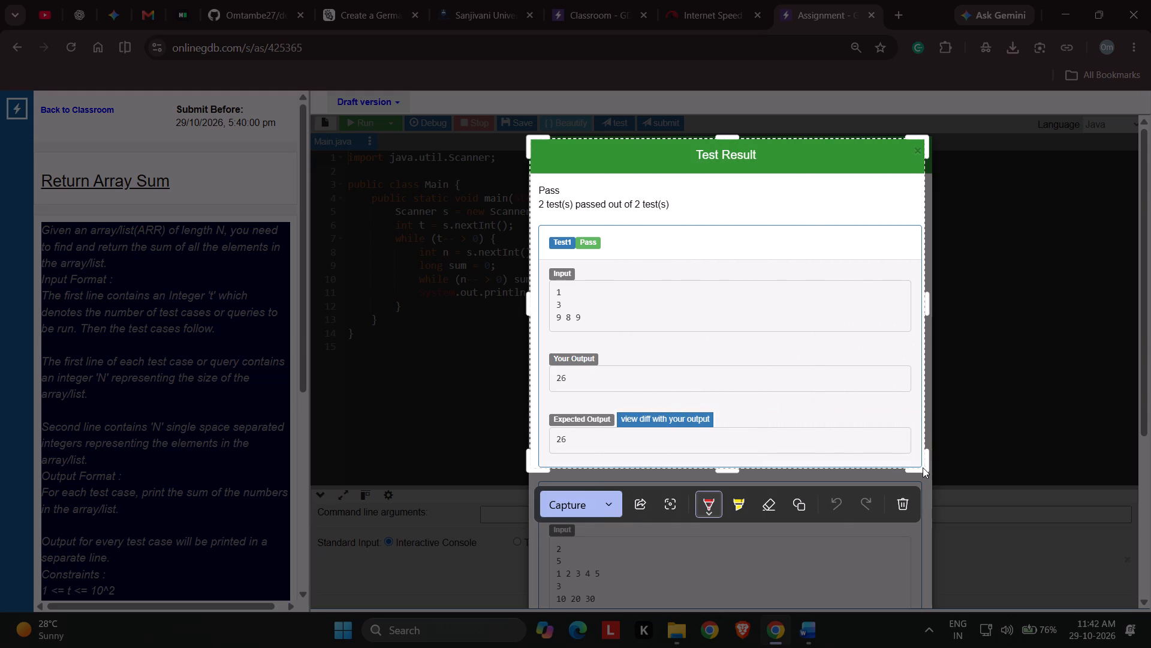
click(924, 469)
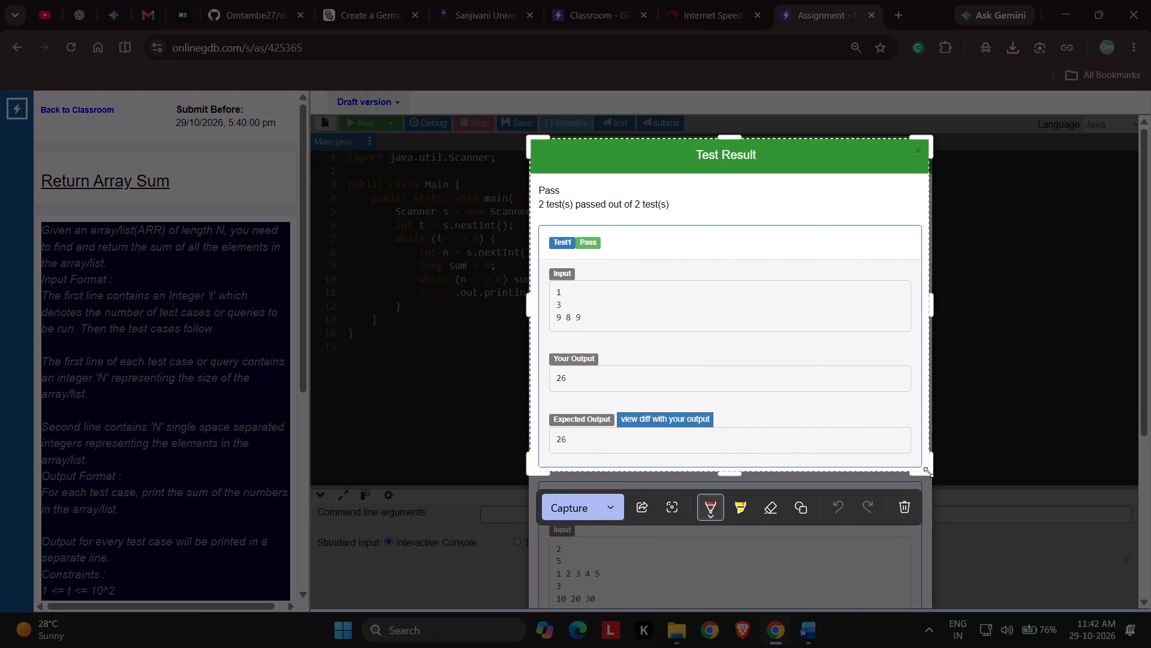
click(588, 500)
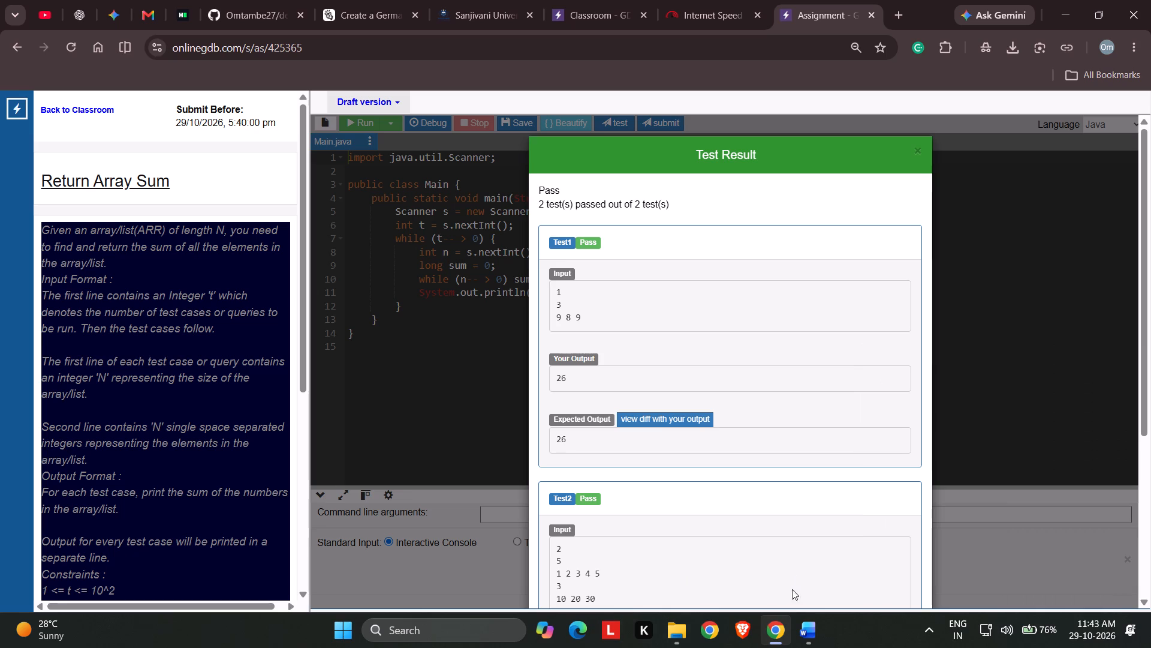
click(796, 628)
click(396, 382)
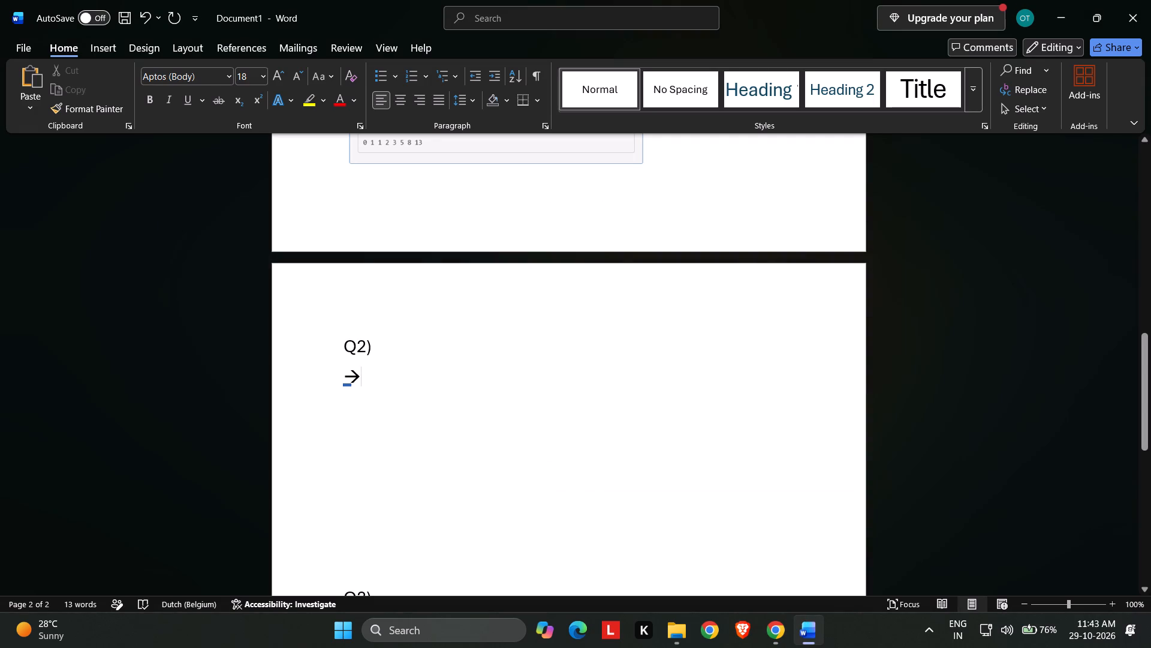
click(101, 49)
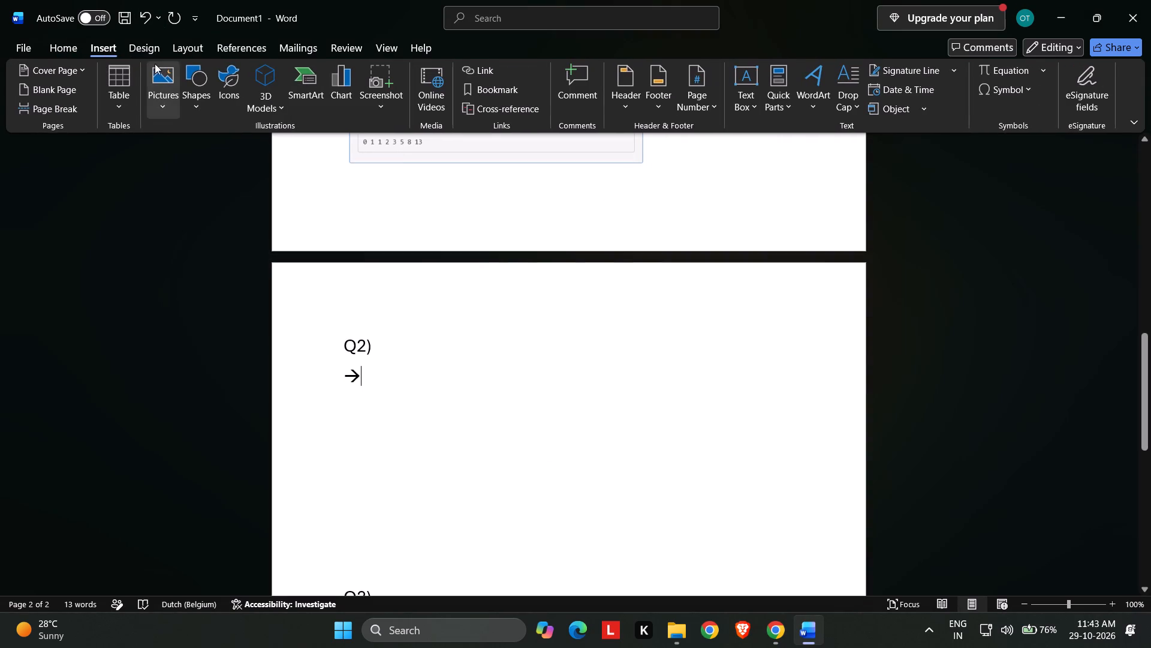
click(158, 73)
click(182, 157)
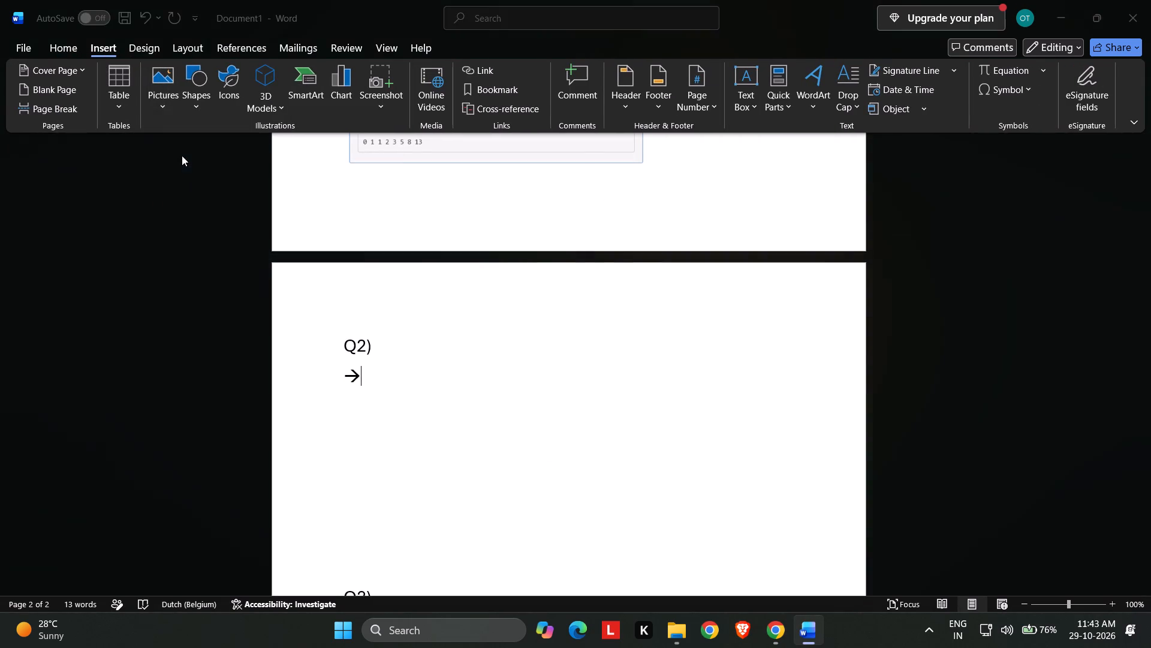
scroll(309, 208, down, 11)
scroll(309, 208, down, 20)
scroll(309, 208, down, 20)
scroll(309, 208, down, 4)
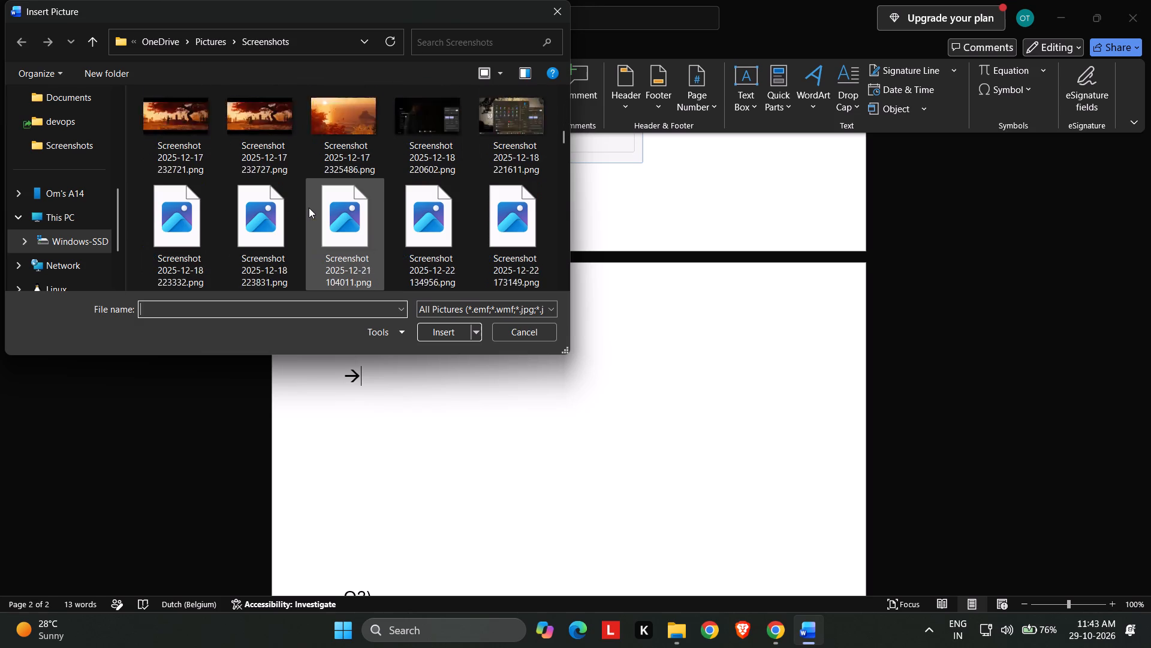
scroll(309, 208, down, 20)
scroll(309, 208, down, 20)
scroll(309, 208, down, 20)
scroll(309, 208, down, 6)
scroll(309, 208, down, 19)
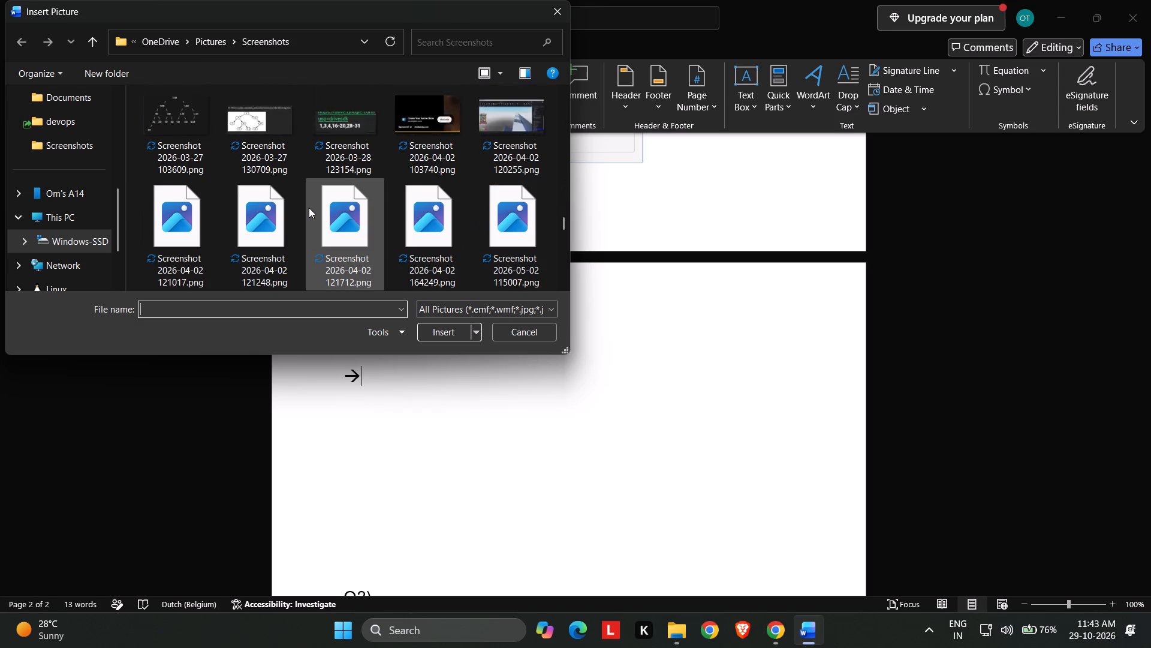
scroll(309, 208, down, 20)
scroll(309, 208, down, 20)
scroll(309, 208, down, 12)
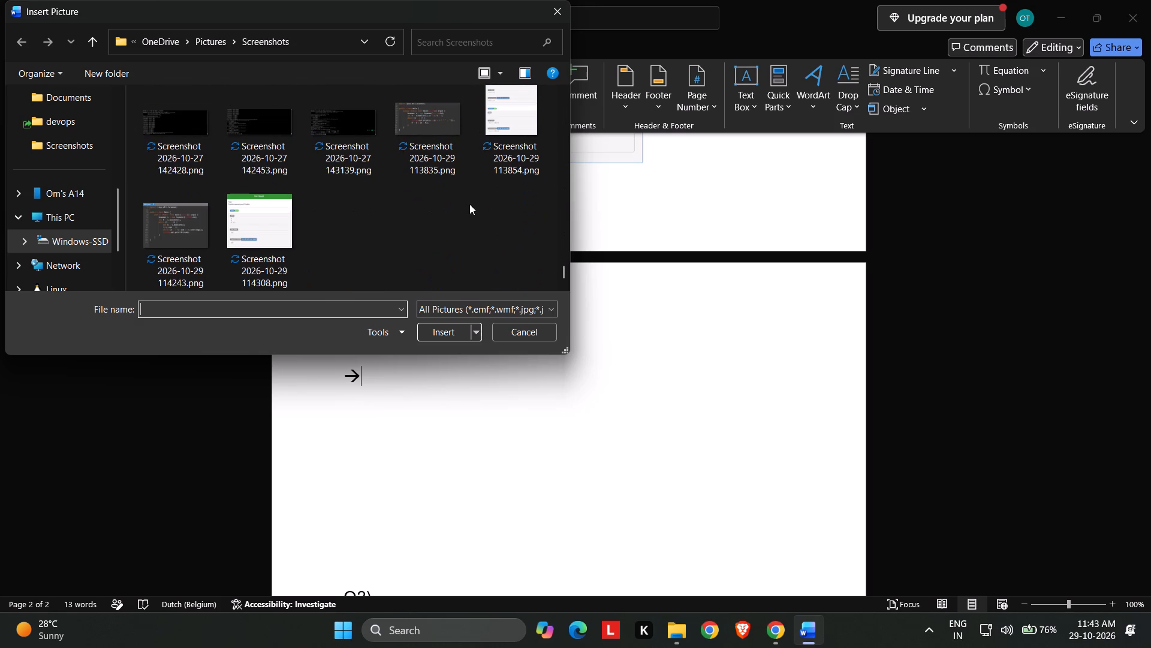
drag(522, 197, 414, 130)
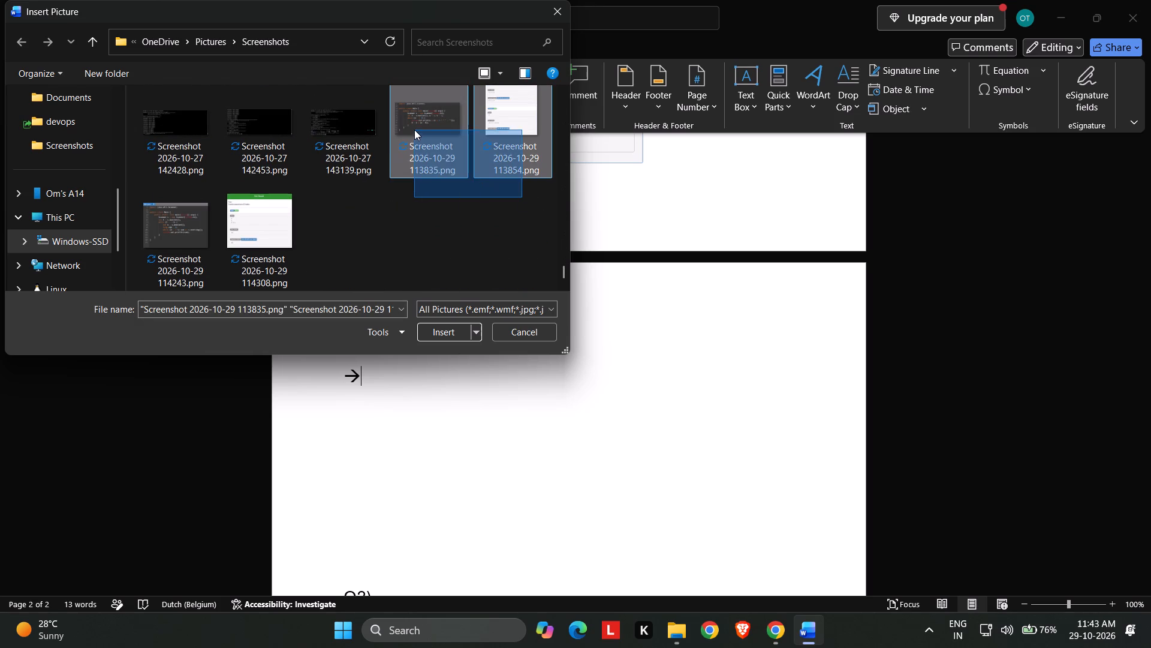
drag(414, 130, 414, 131)
key(shift+Delete)
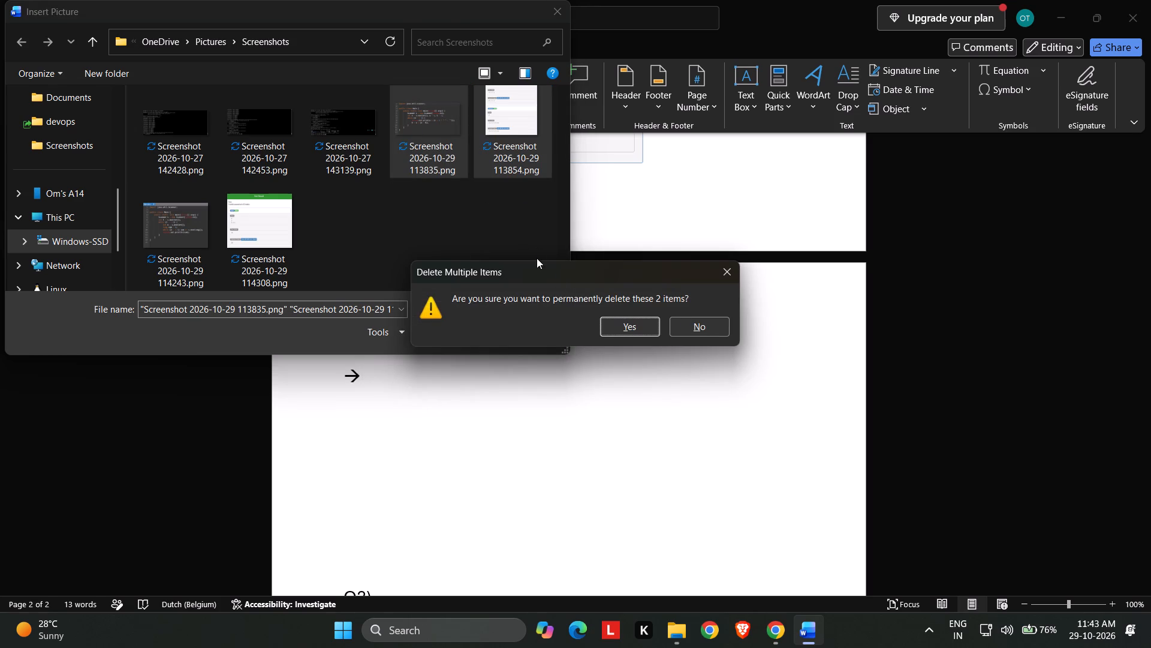
click(607, 327)
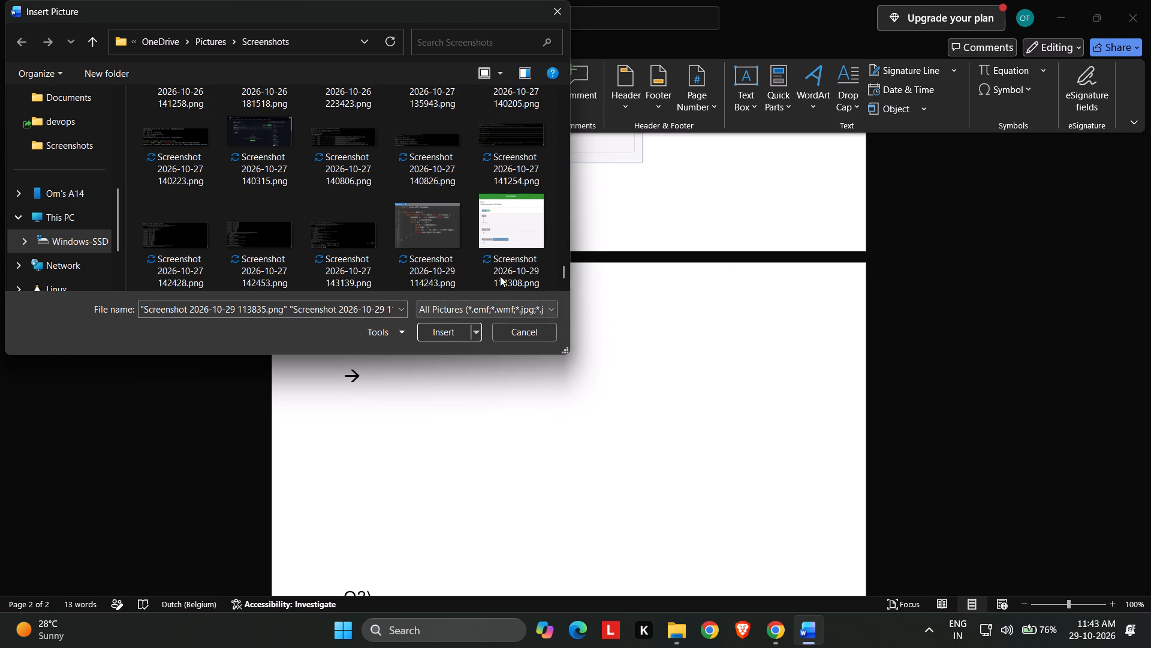
scroll(432, 274, down, 1)
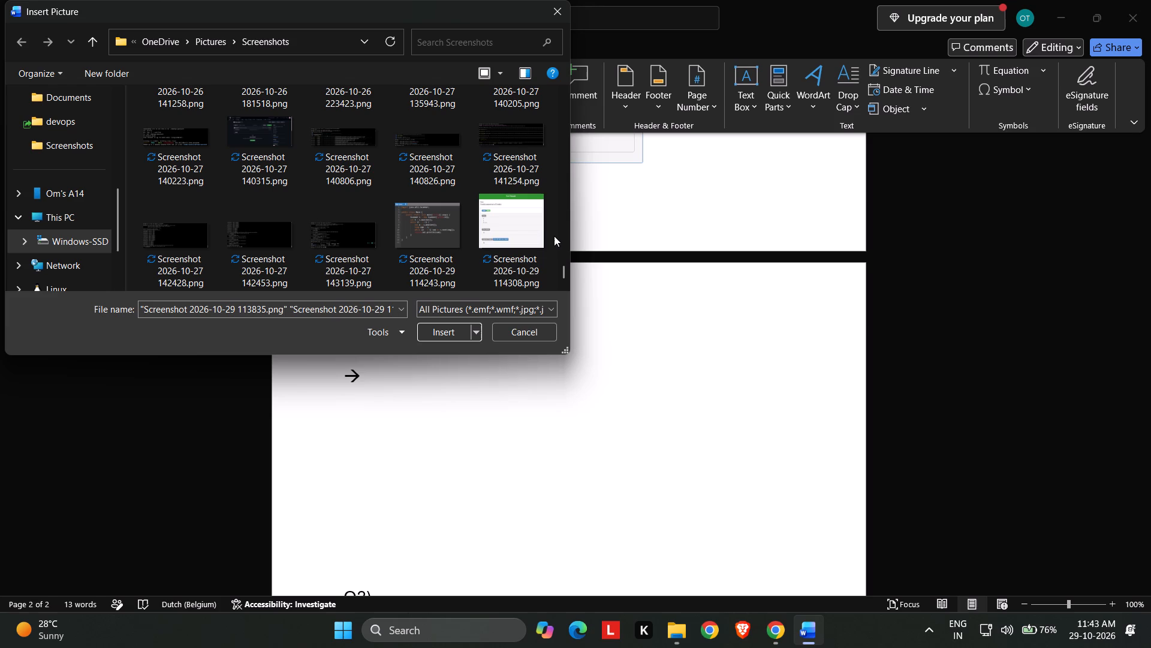
drag(555, 236, 426, 255)
key(Return)
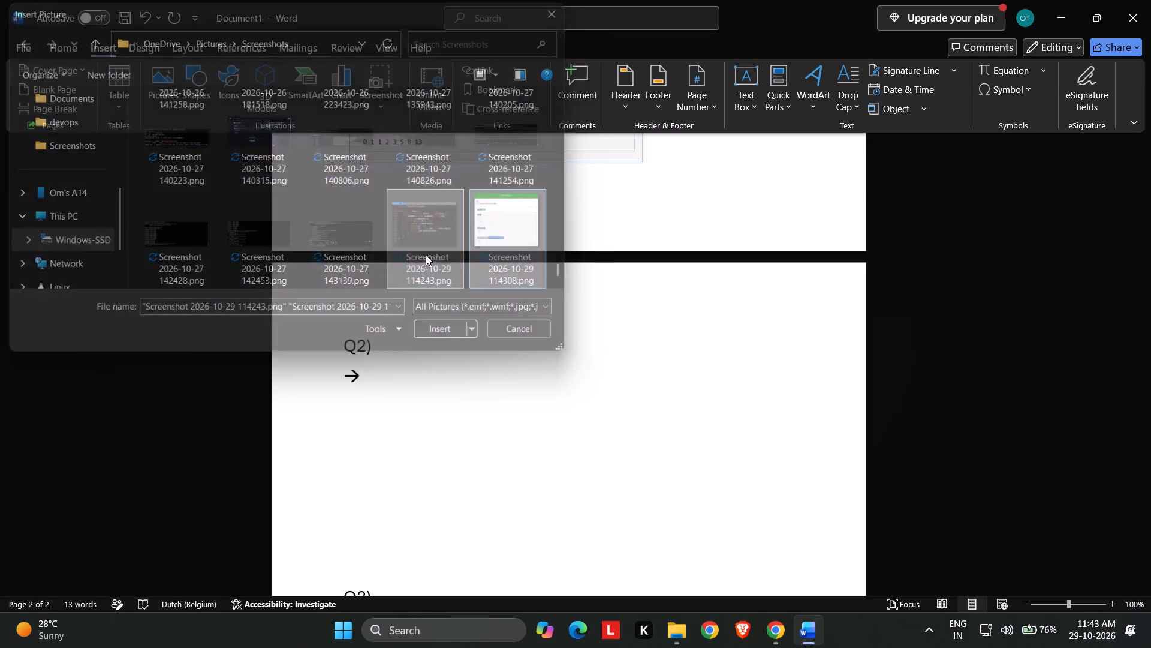
Remove the arrow beside the Q2 code picture and add a "-->" arrow on its own line between Q2) and the picture.
scroll(543, 324, up, 1)
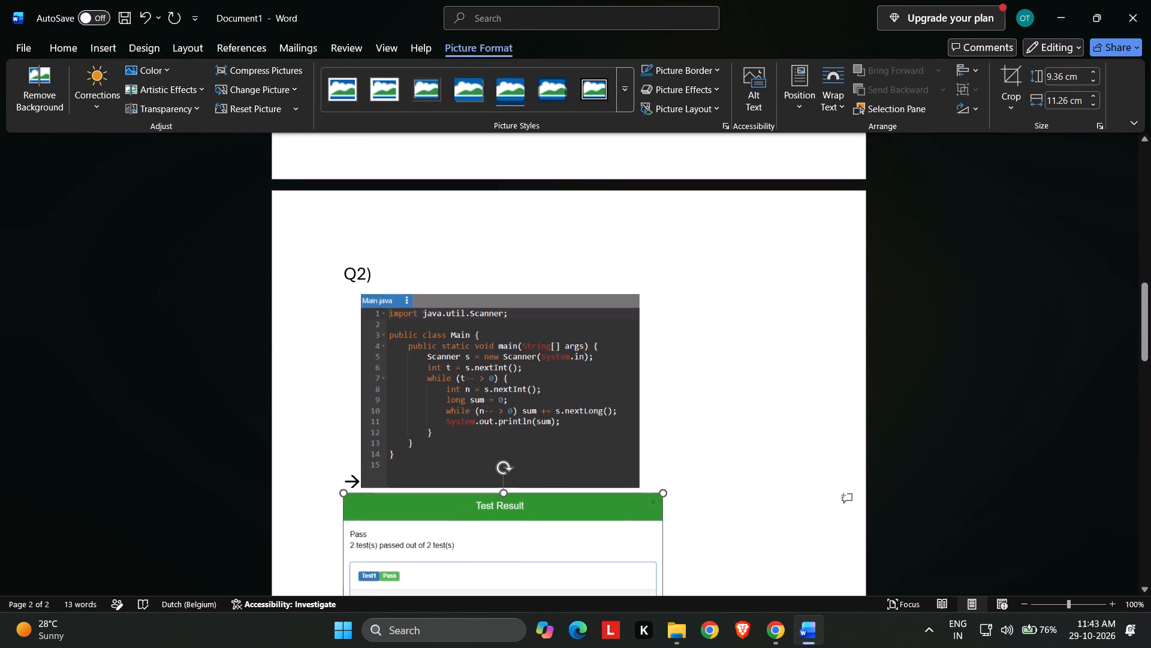
click(693, 396)
click(677, 434)
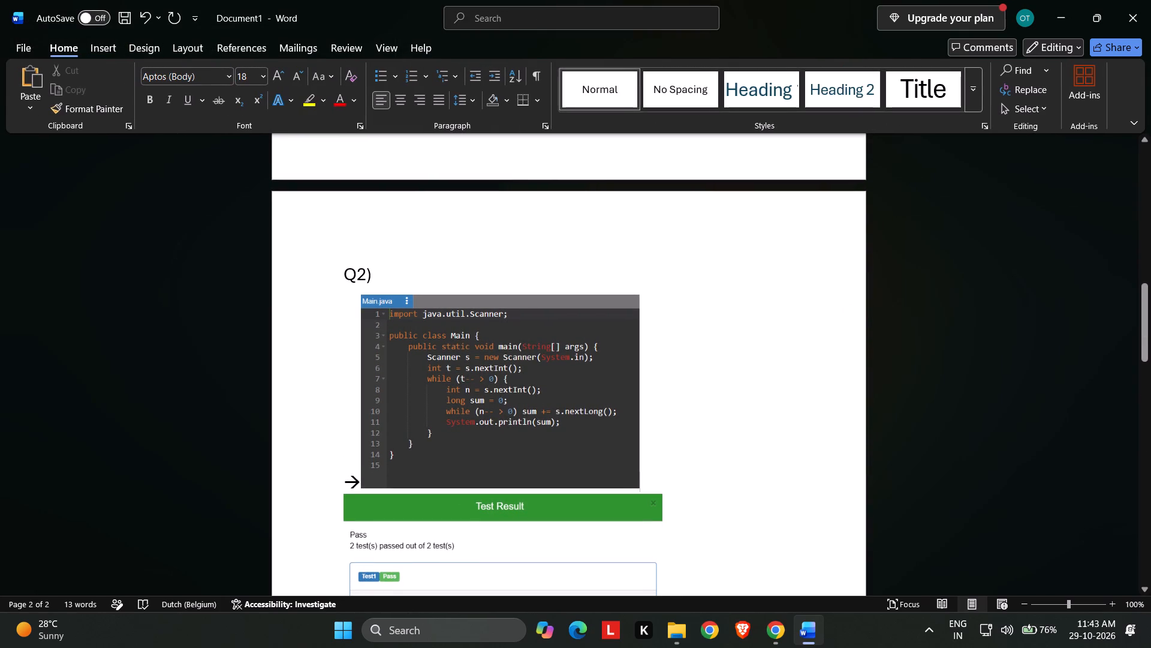
click(358, 475)
key(BackSpace)
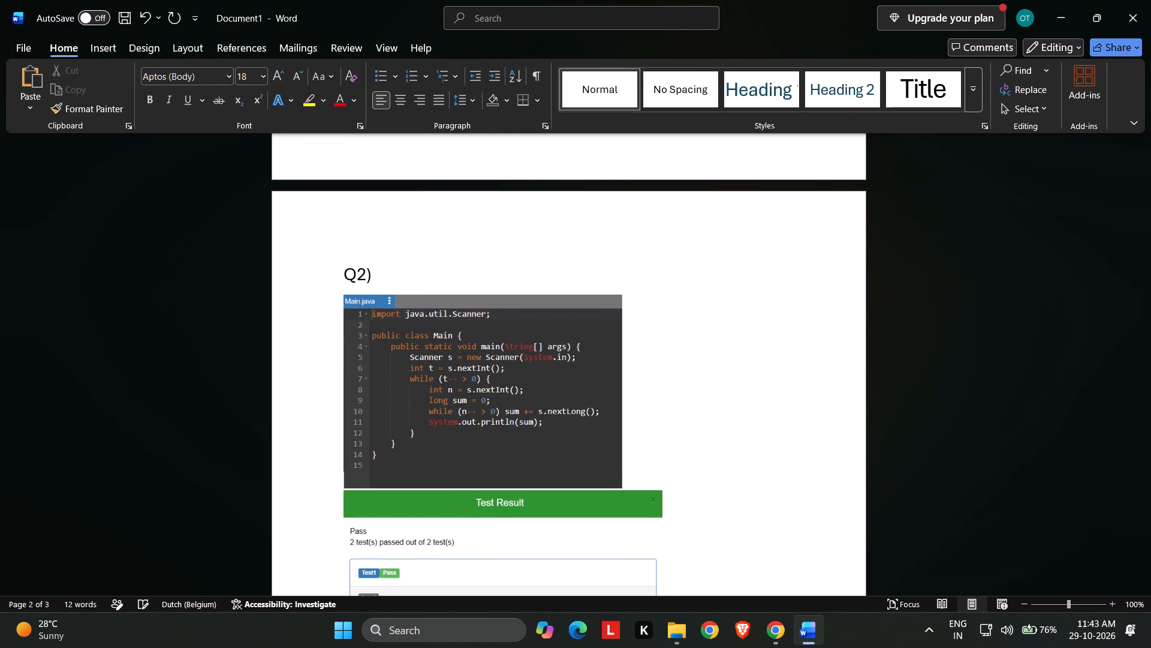
click(420, 284)
key(Return)
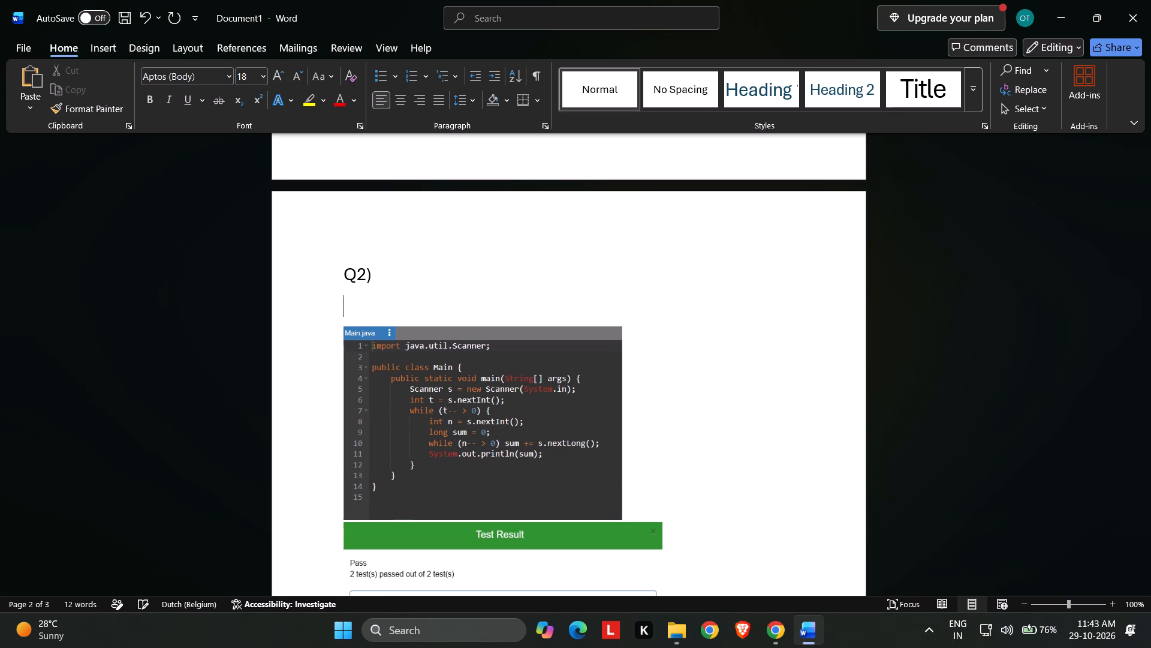
text(--)
key(shift+greater)
Put the Q2 Test Result picture in its own paragraph below the code picture.
scroll(420, 284, down, 1)
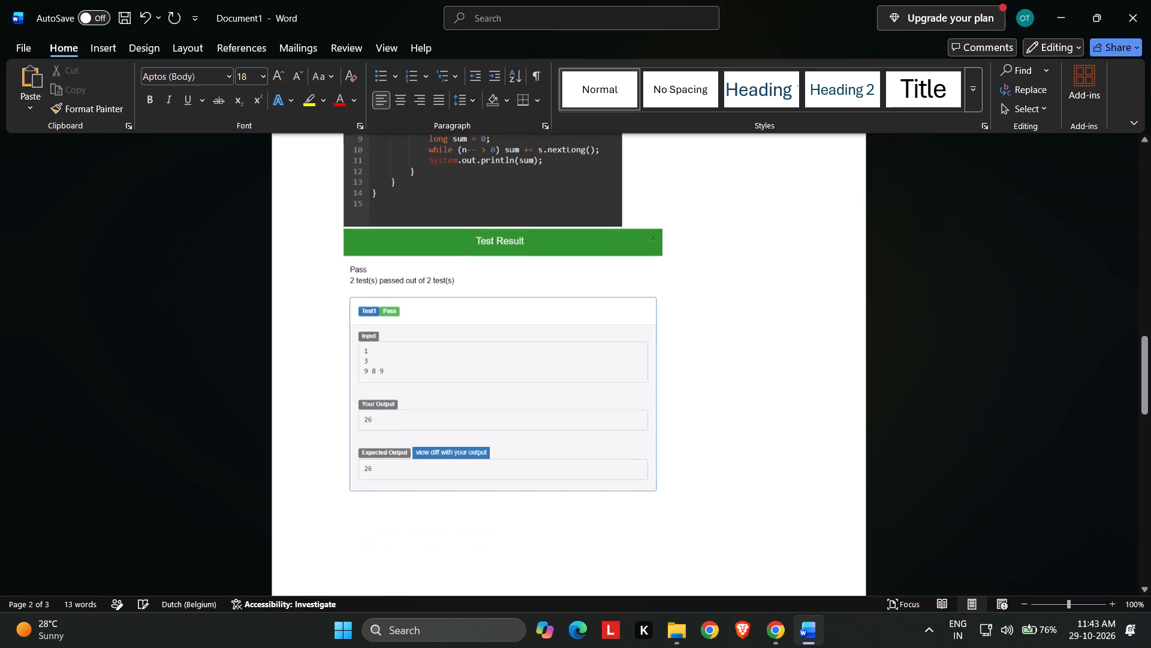
click(664, 190)
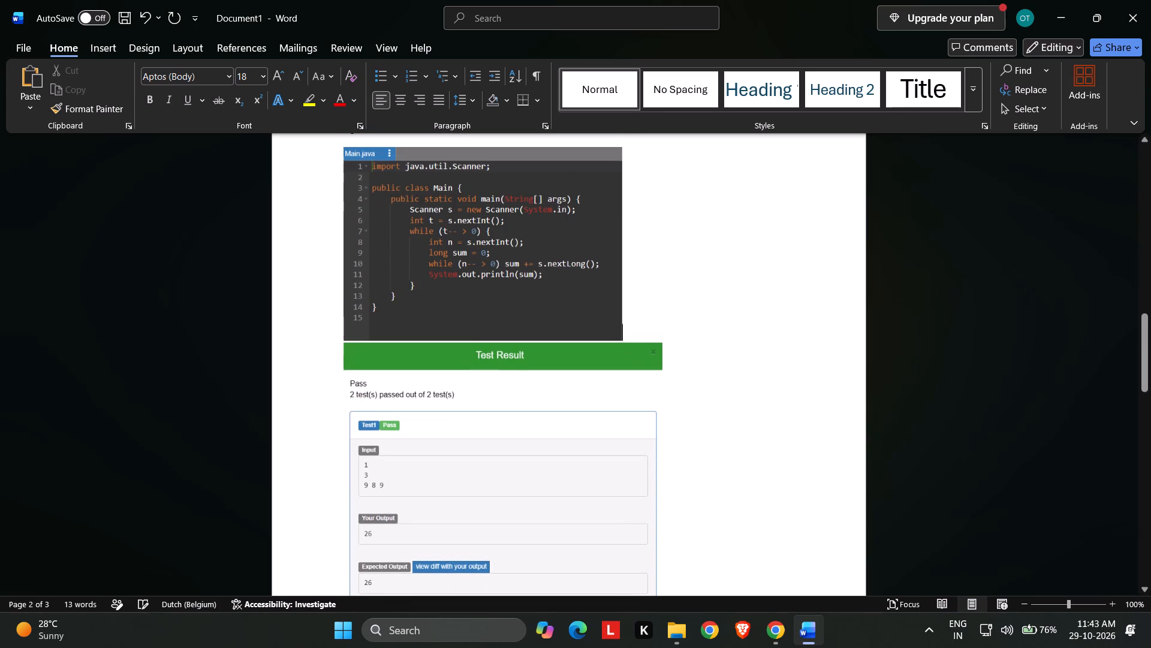
key(Return)
text(Ou)
key(BackSpace)
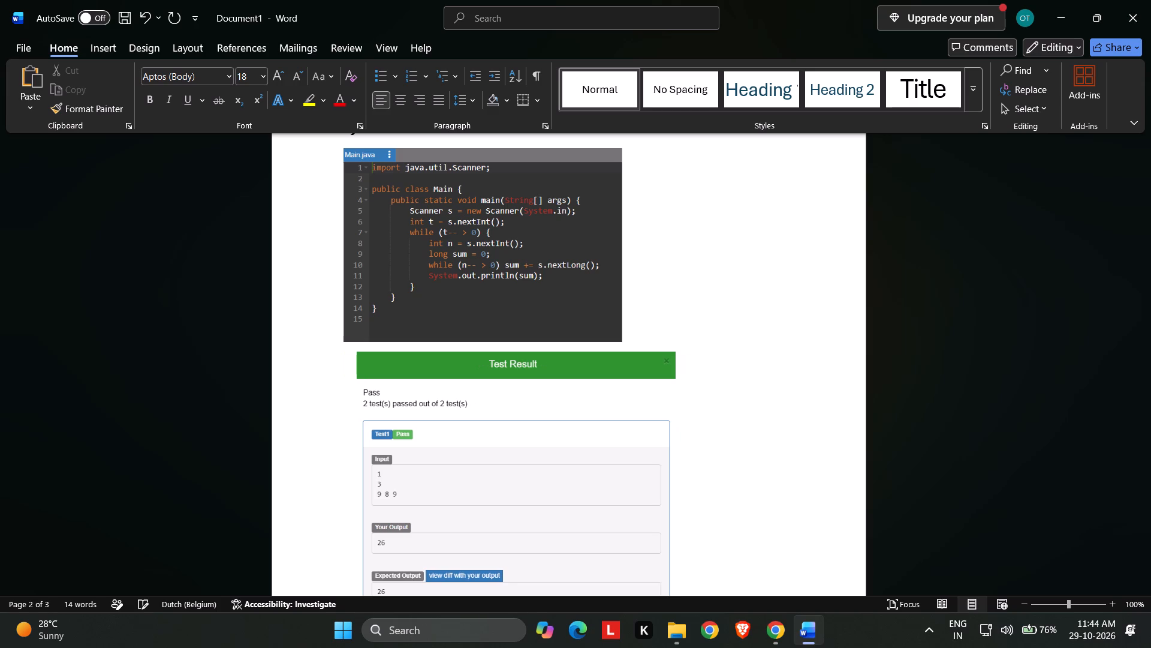
key(BackSpace)
double_click(688, 271)
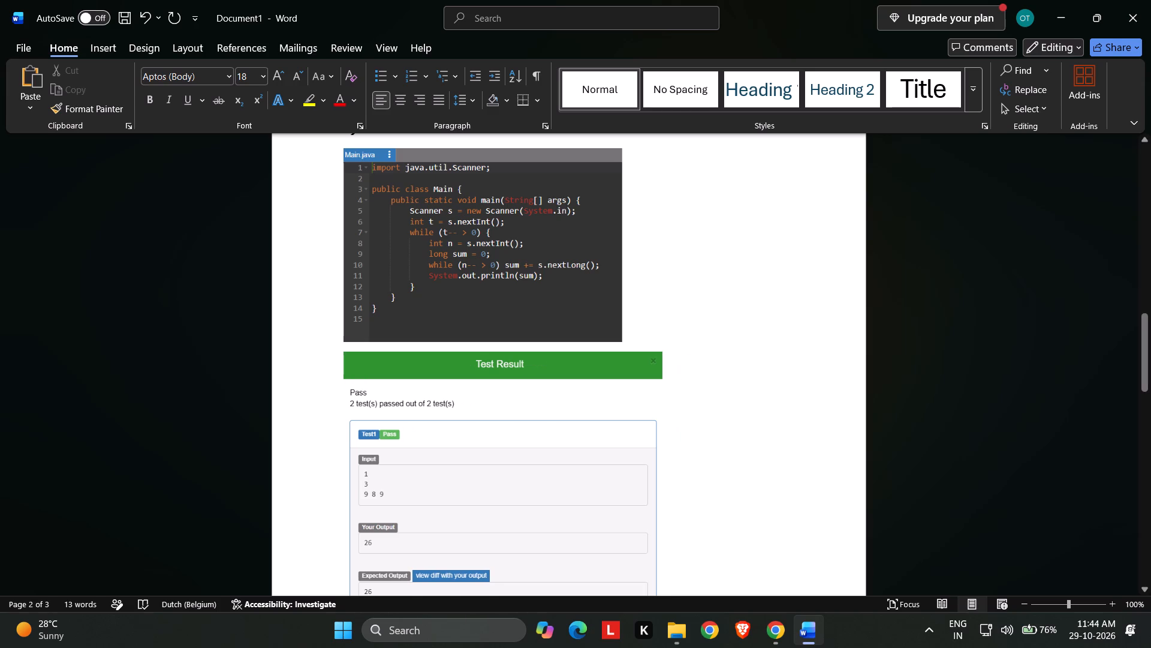
Add a line reading "Output:" between the Q2 code picture and the Test Result picture.
key(Return)
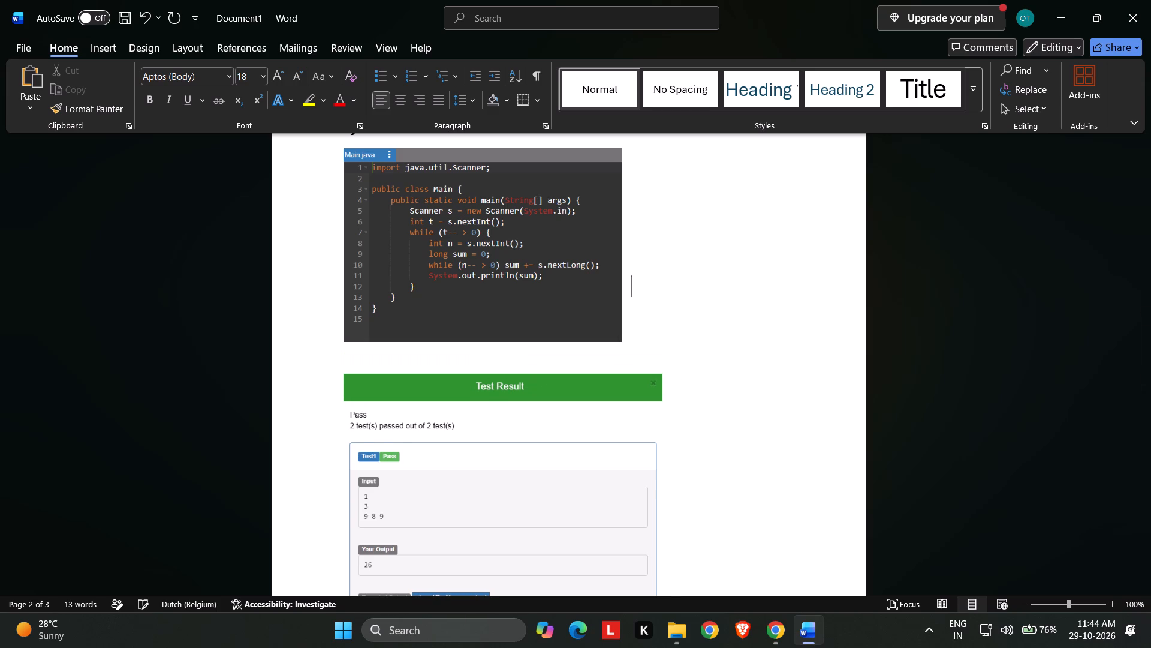
key(Return)
key(Return)
key(Return)
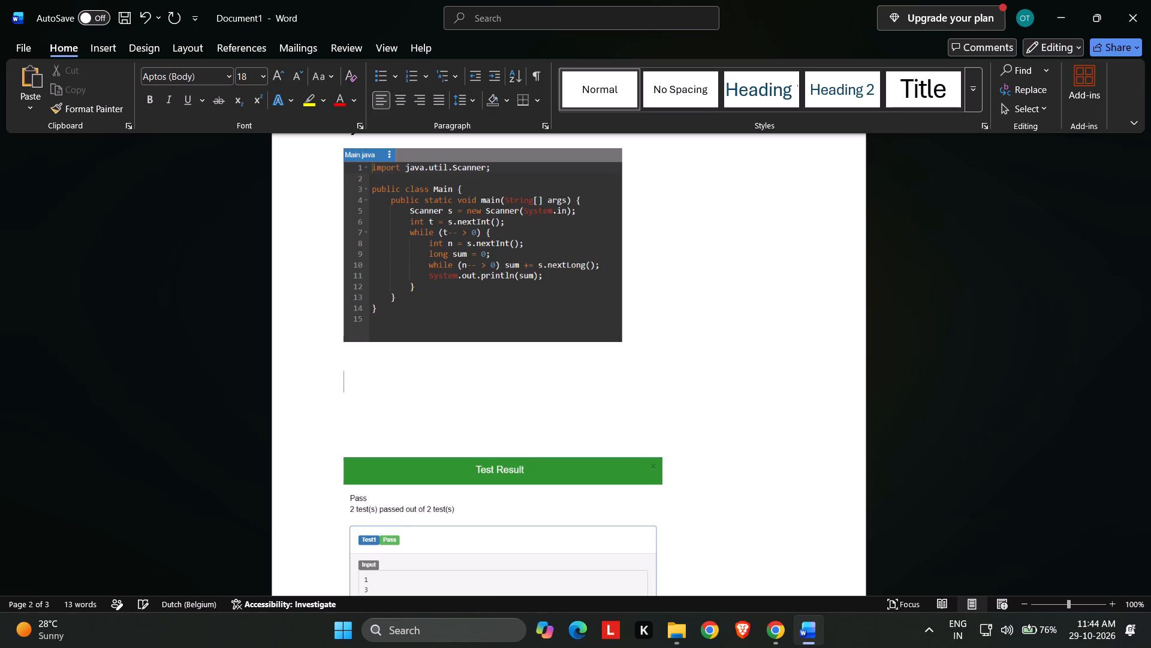
key(BackSpace)
key(BackSpace)
key(BackSpace)
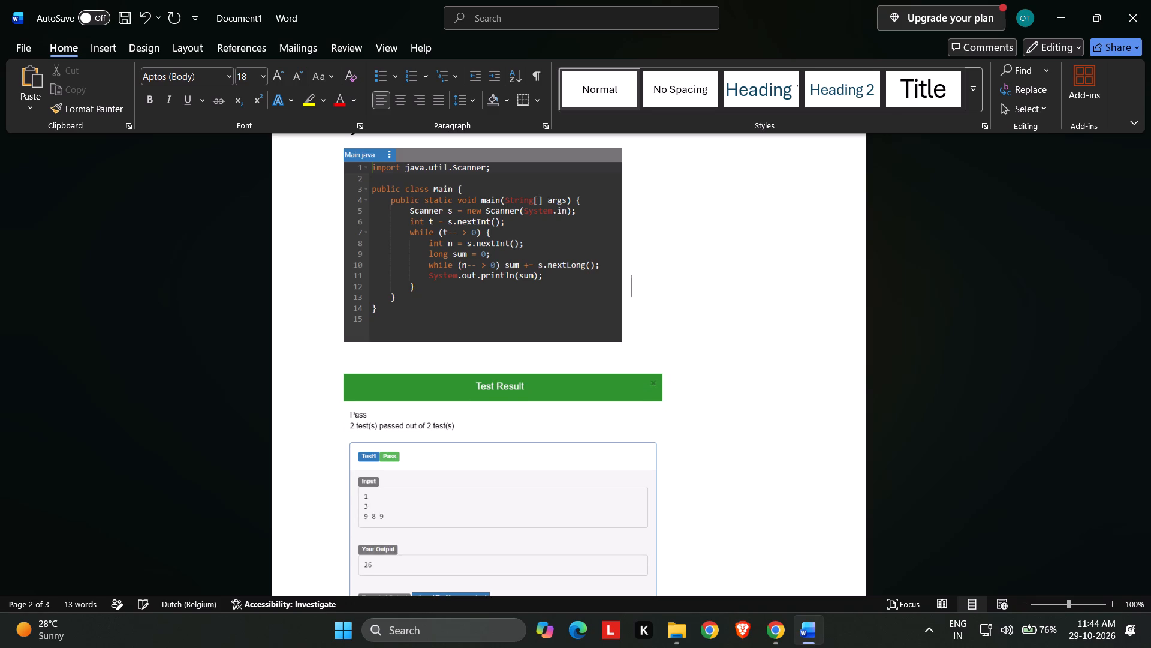
key(BackSpace)
key(Down)
key(Down)
text(Ou)
text(to)
key(BackSpace)
text(put)
key(shift+colon)
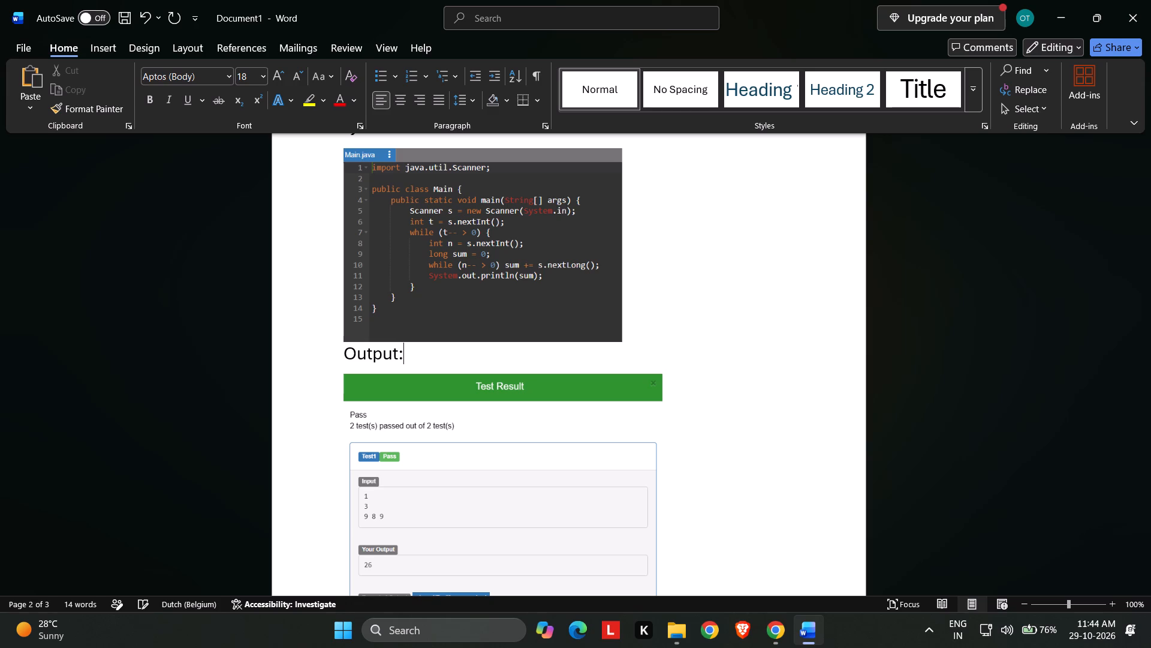
Insert a blank line above the Q2 "Output:" label.
key(Left)
key(Left)
key(Left)
key(Left)
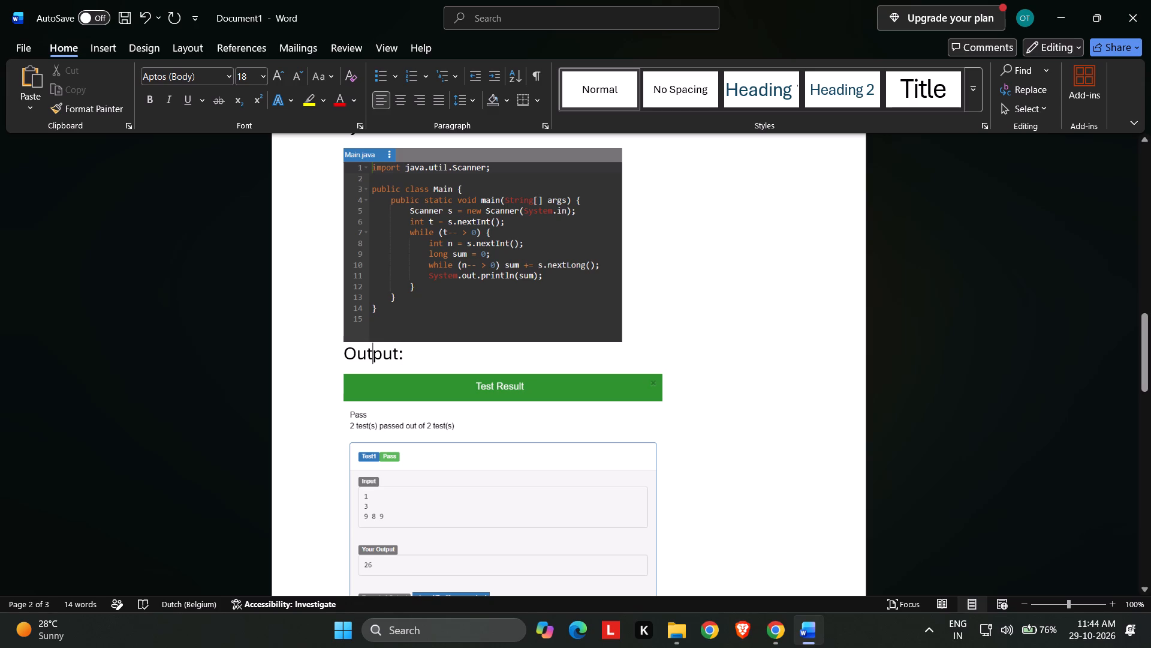
key(Left)
key(Left)
key(Left)
key(Return)
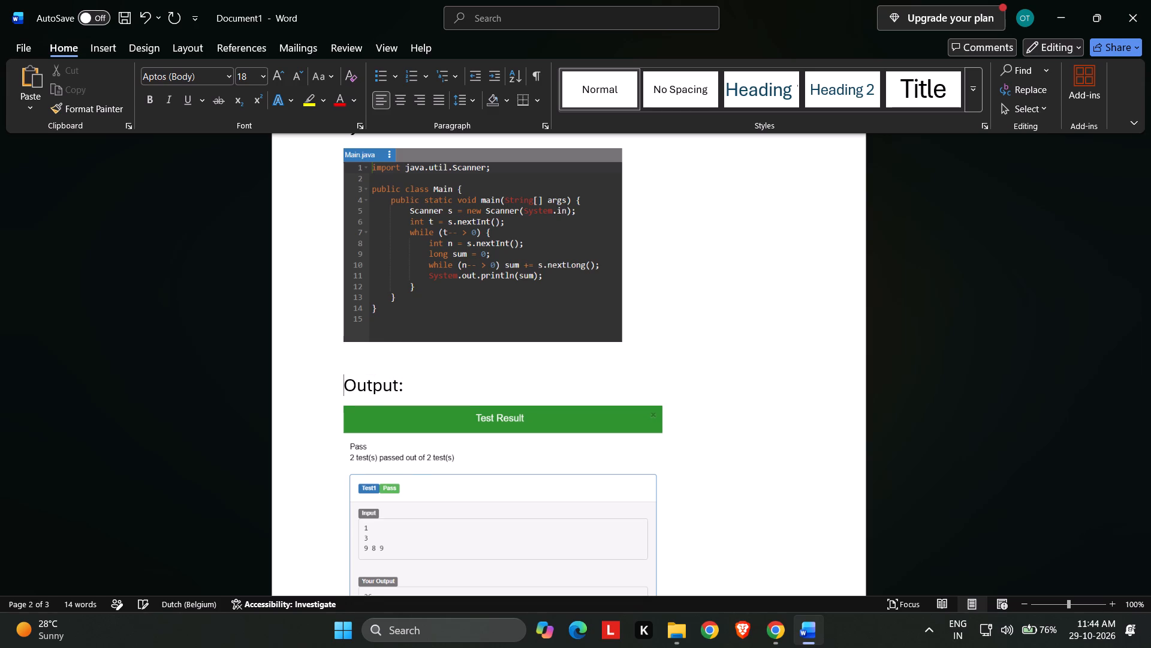
Place the cursor after the Q3) arrow, then switch to Chrome and open the Pyramid Star Pattern assignment from the OnlineGDB classroom list.
scroll(634, 386, up, 2)
scroll(634, 386, down, 4)
scroll(634, 386, up, 1)
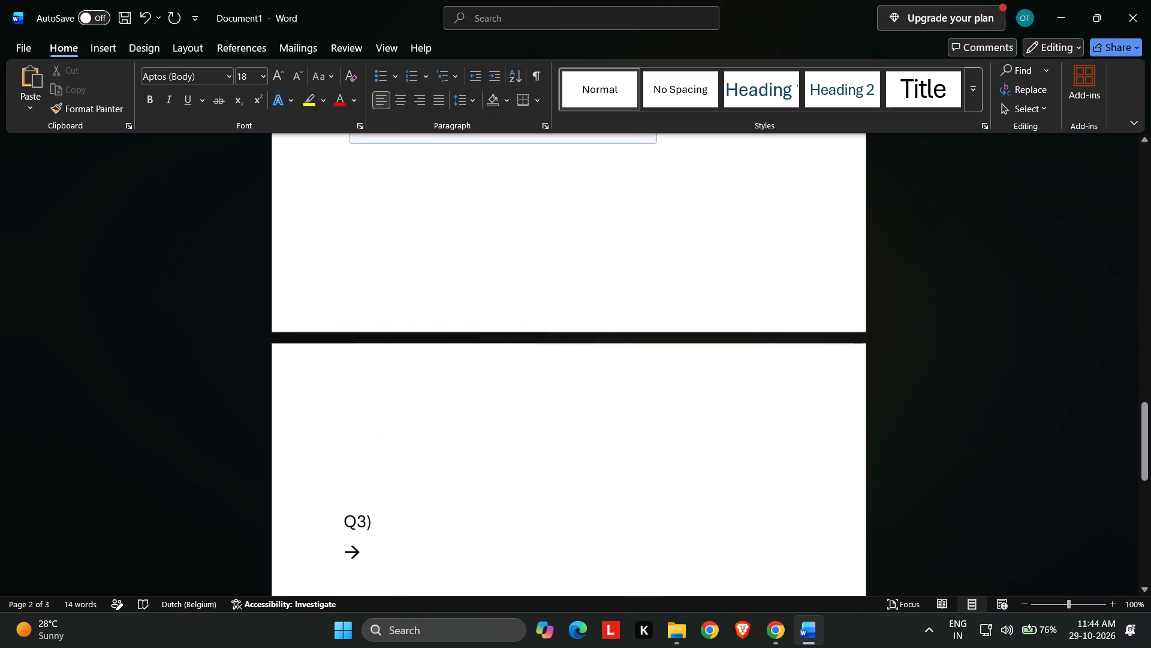
click(528, 496)
scroll(528, 496, down, 1)
click(406, 173)
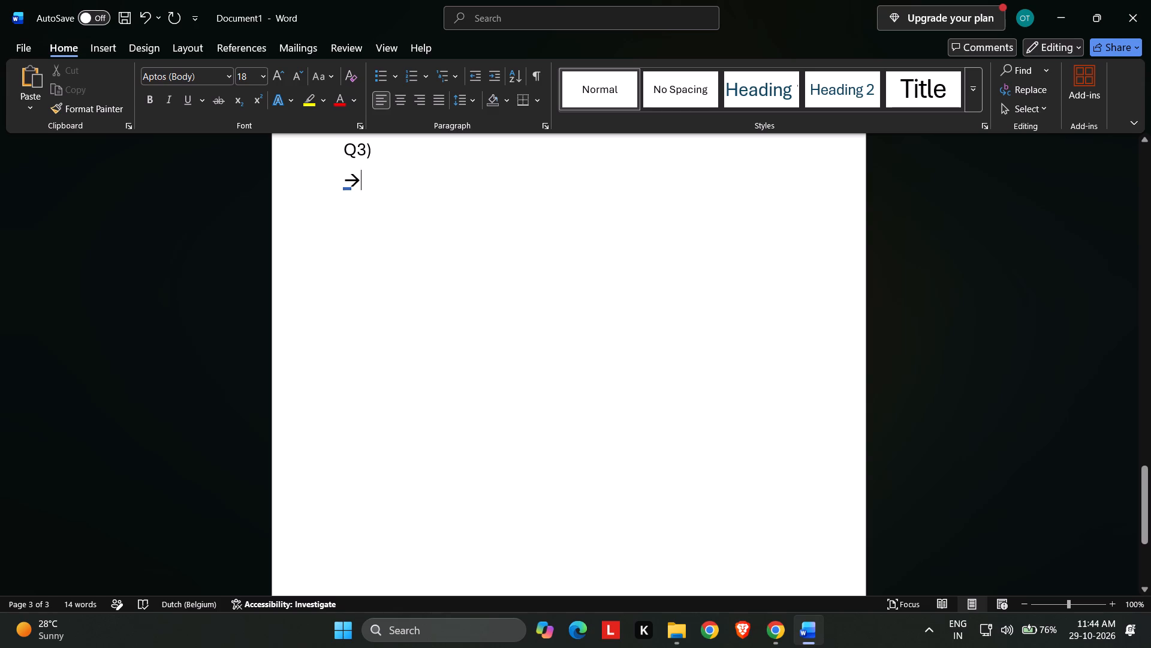
click(780, 634)
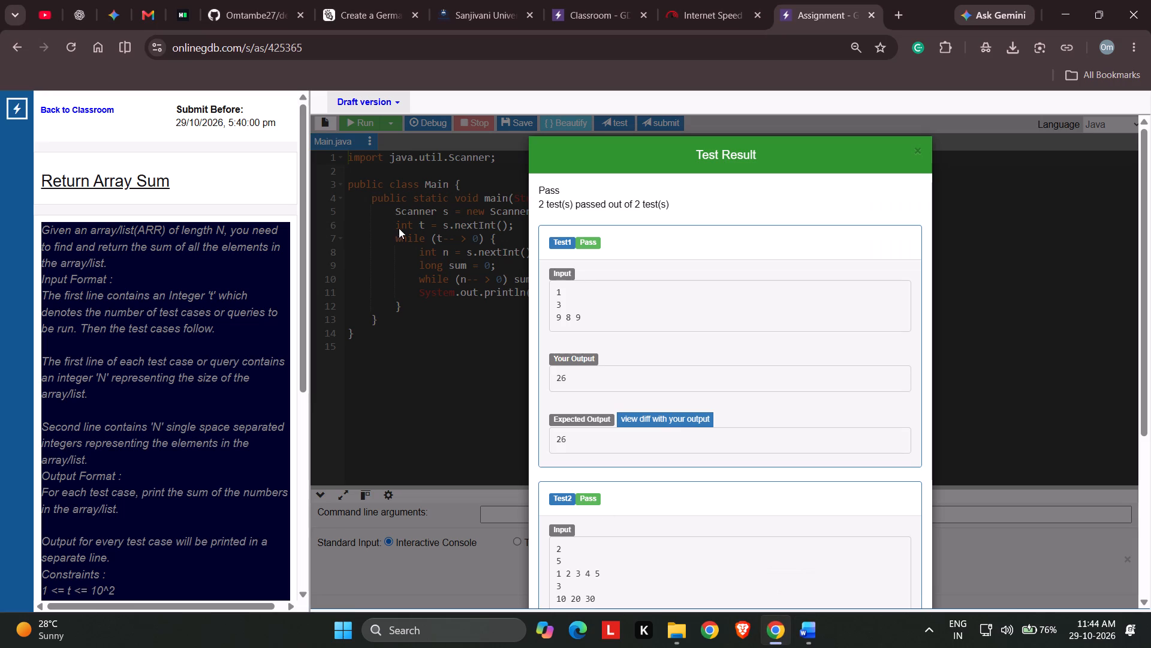
click(441, 274)
click(62, 107)
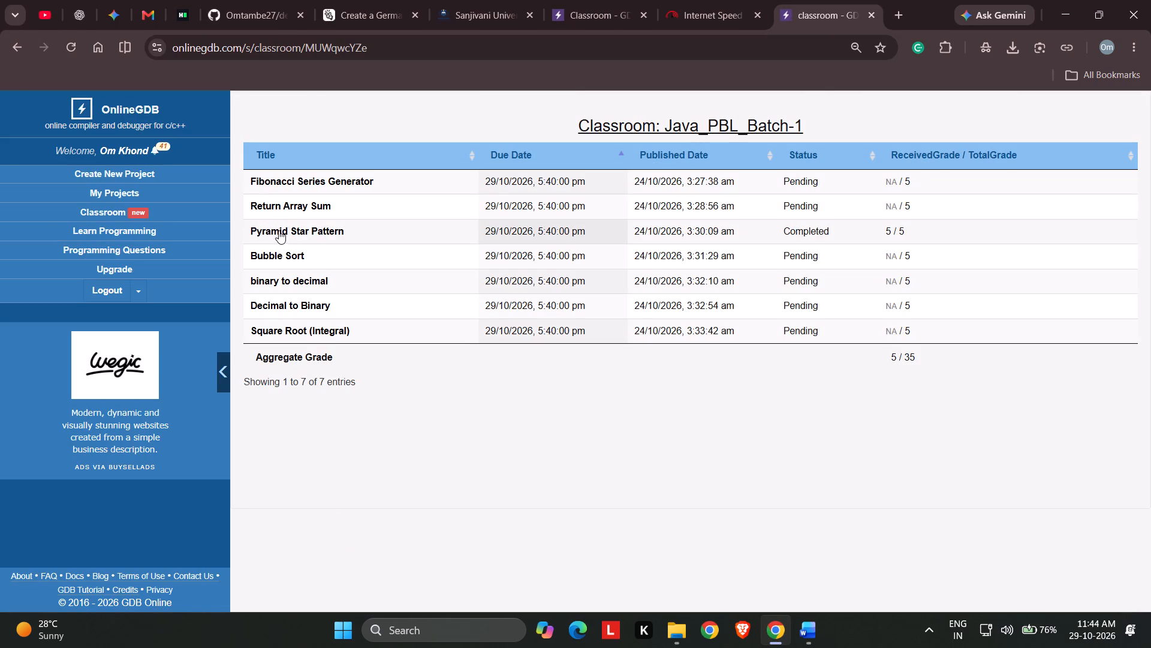
click(278, 233)
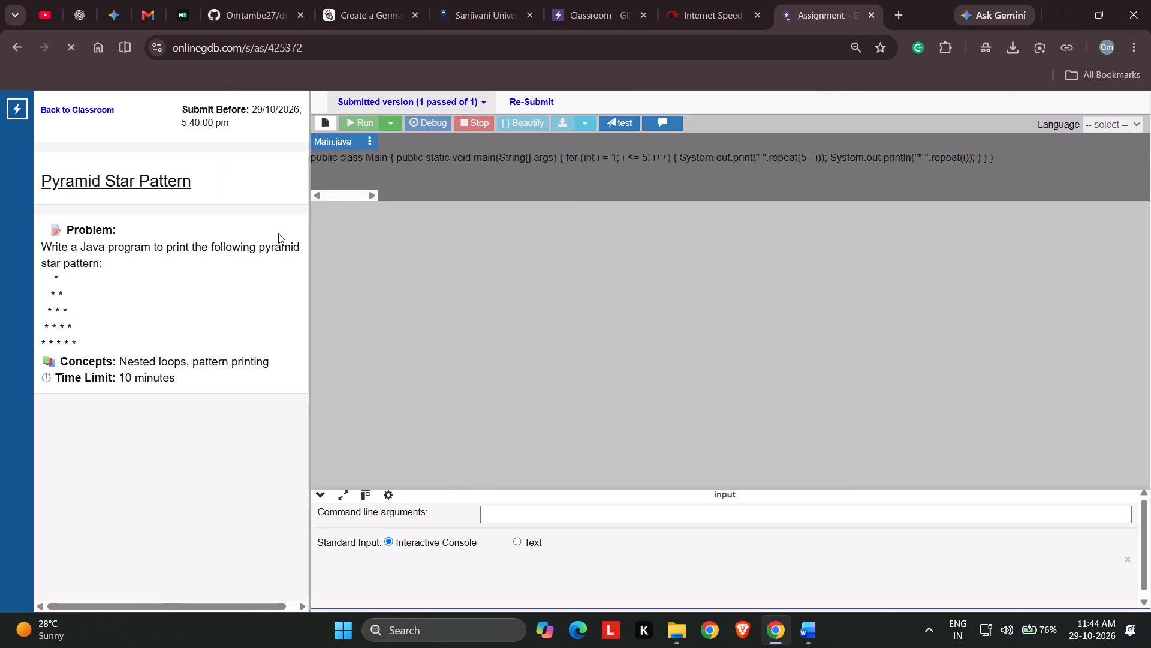
Capture a screenshot of the Pyramid Star Pattern code, from the Main.java header through line 9.
key(shift+super+s)
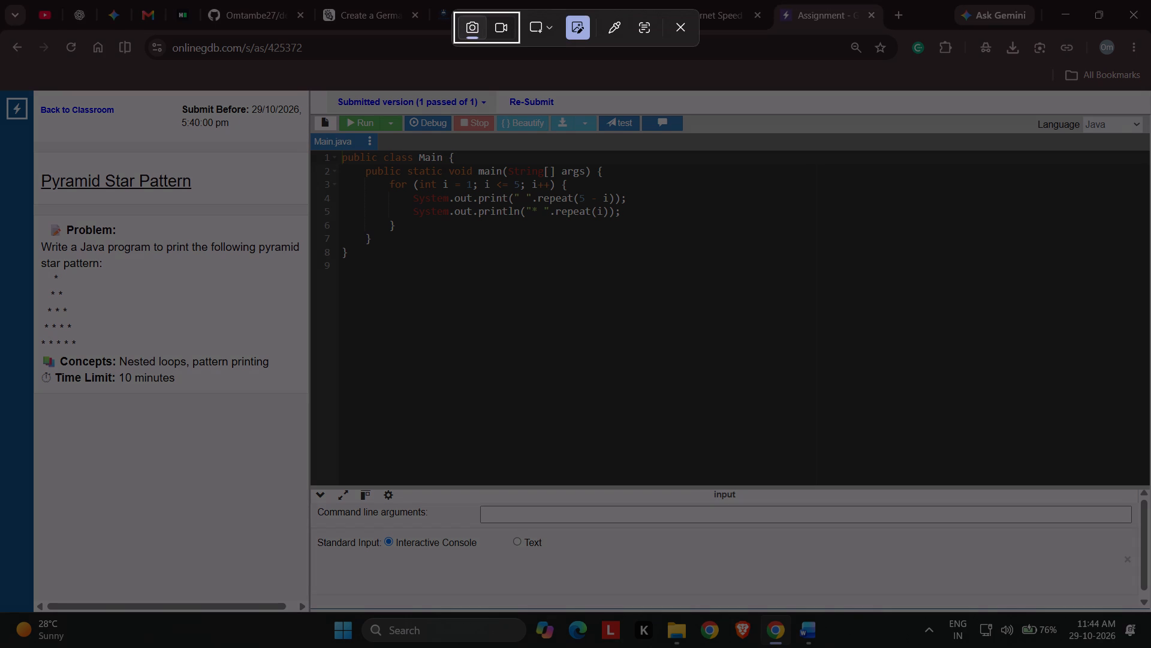
drag(317, 135, 638, 266)
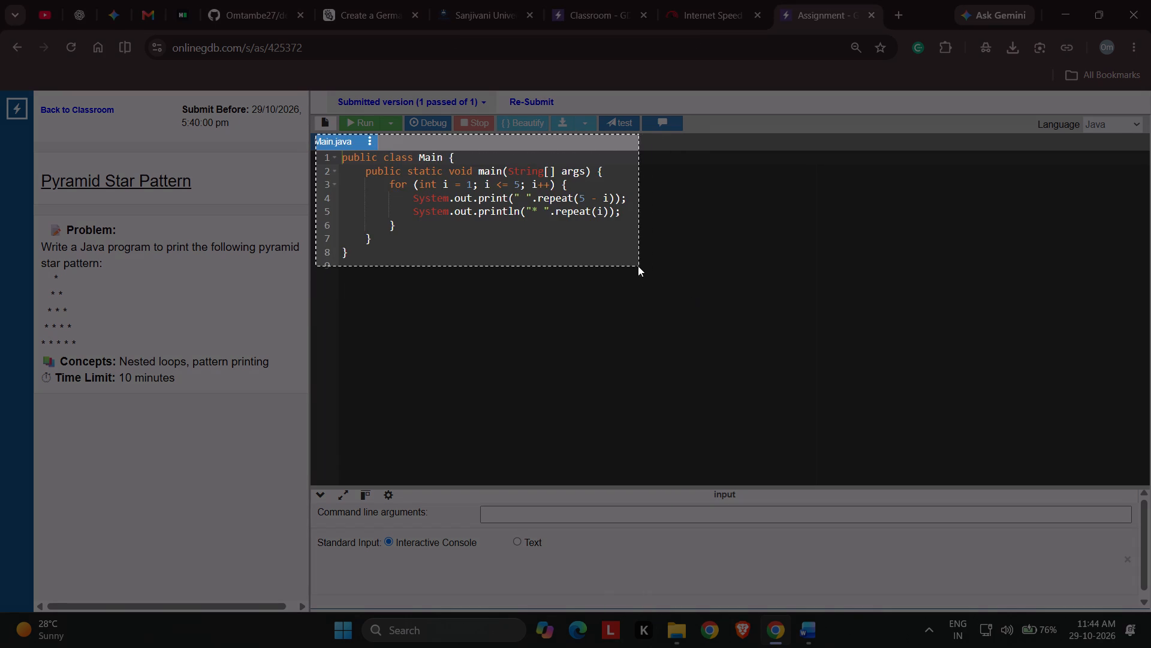
drag(638, 266, 633, 276)
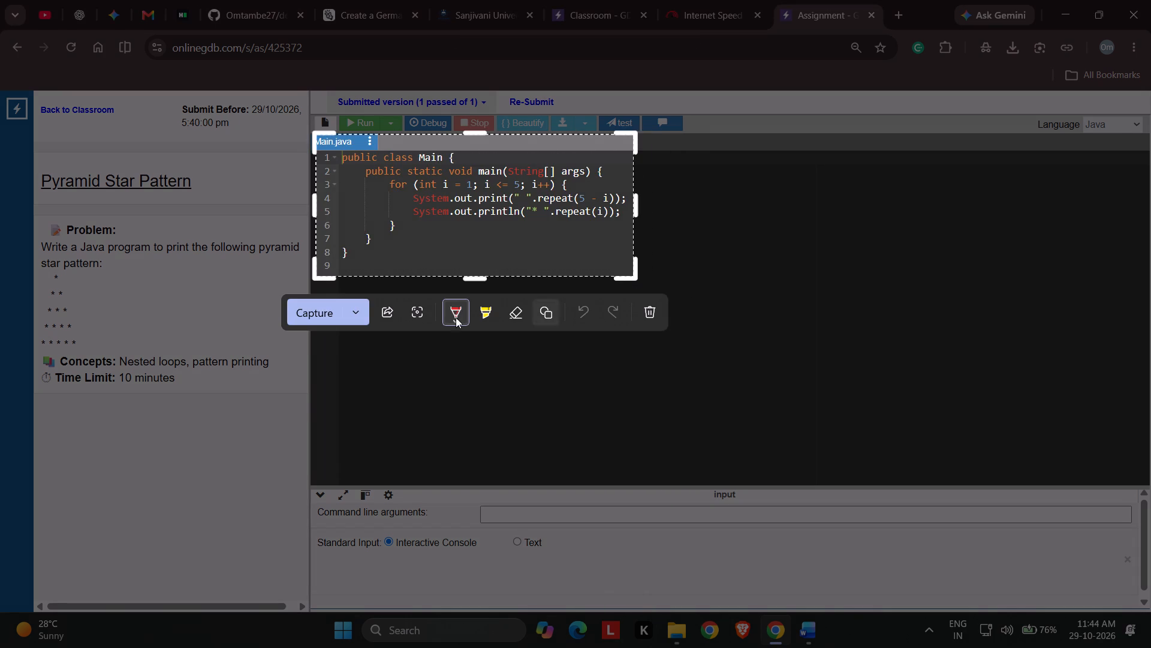
click(338, 318)
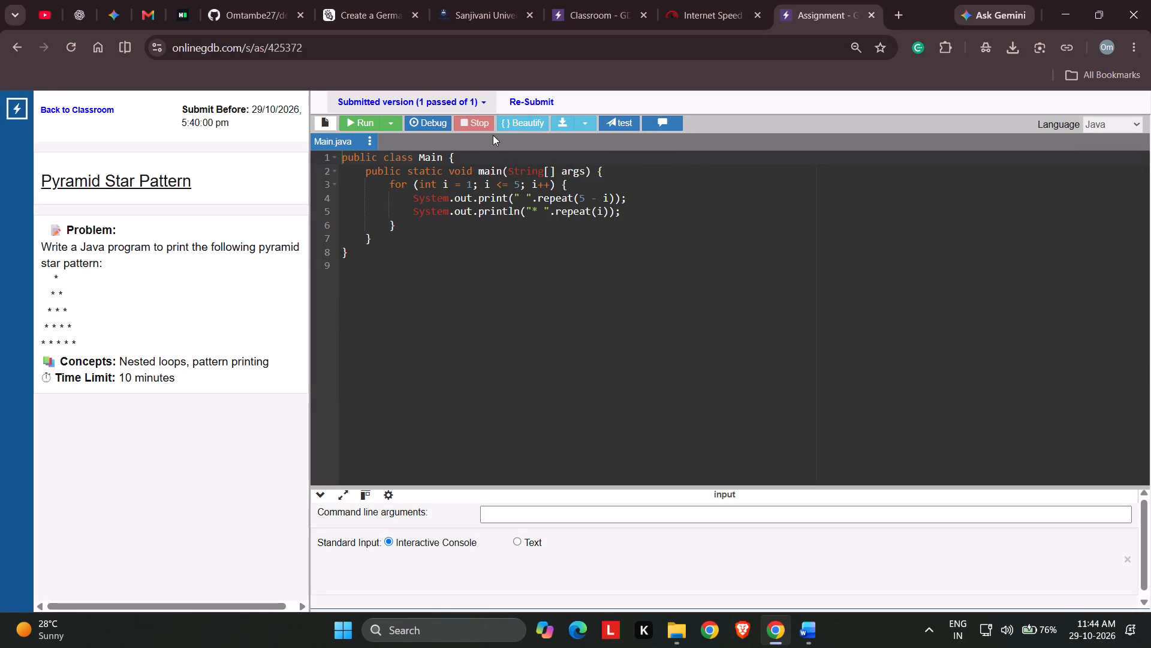
Run the tests on the Pyramid Star Pattern code and capture the Test Result header with the whole Hidden TestCase-1 block.
click(625, 123)
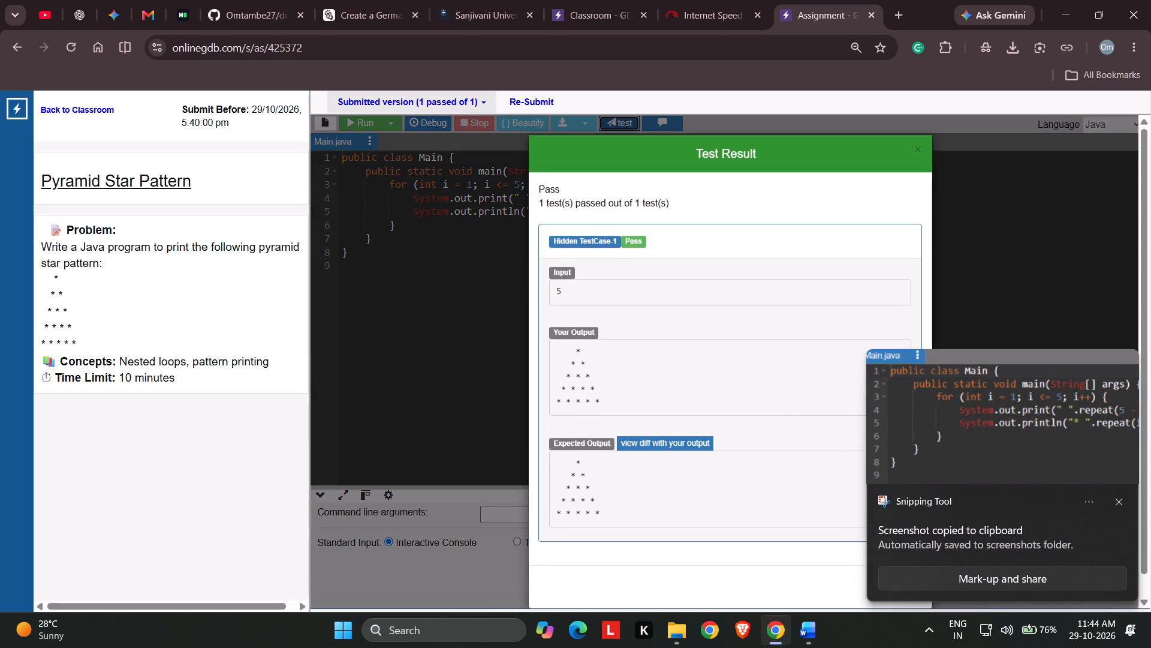
key(shift+super+s)
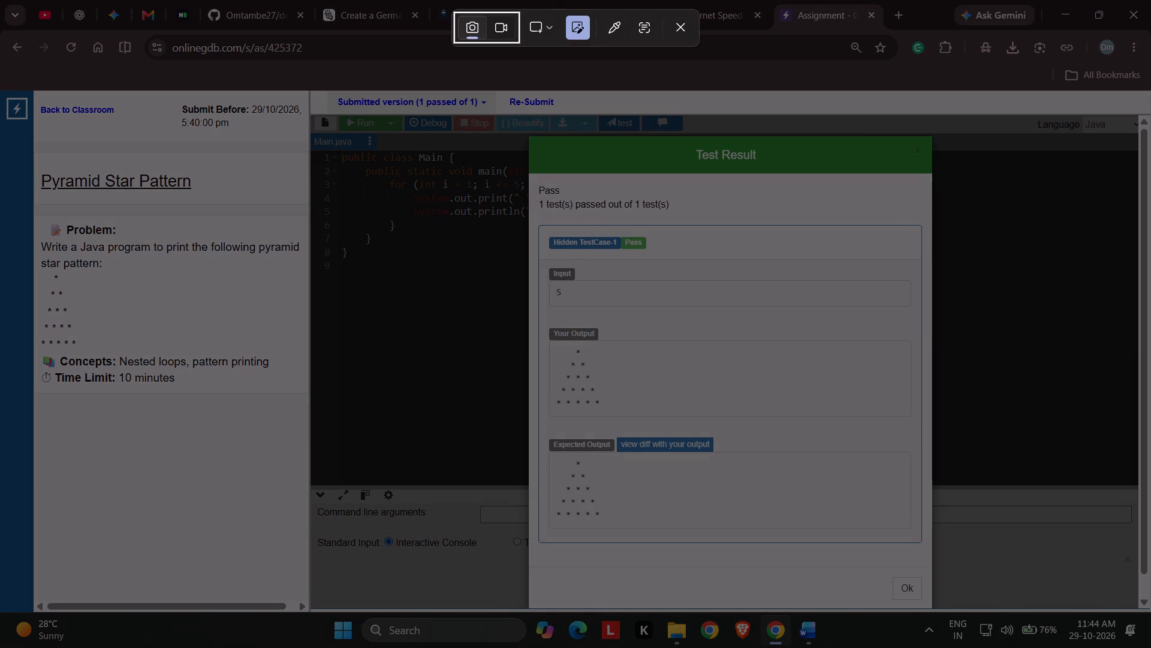
drag(531, 141, 665, 529)
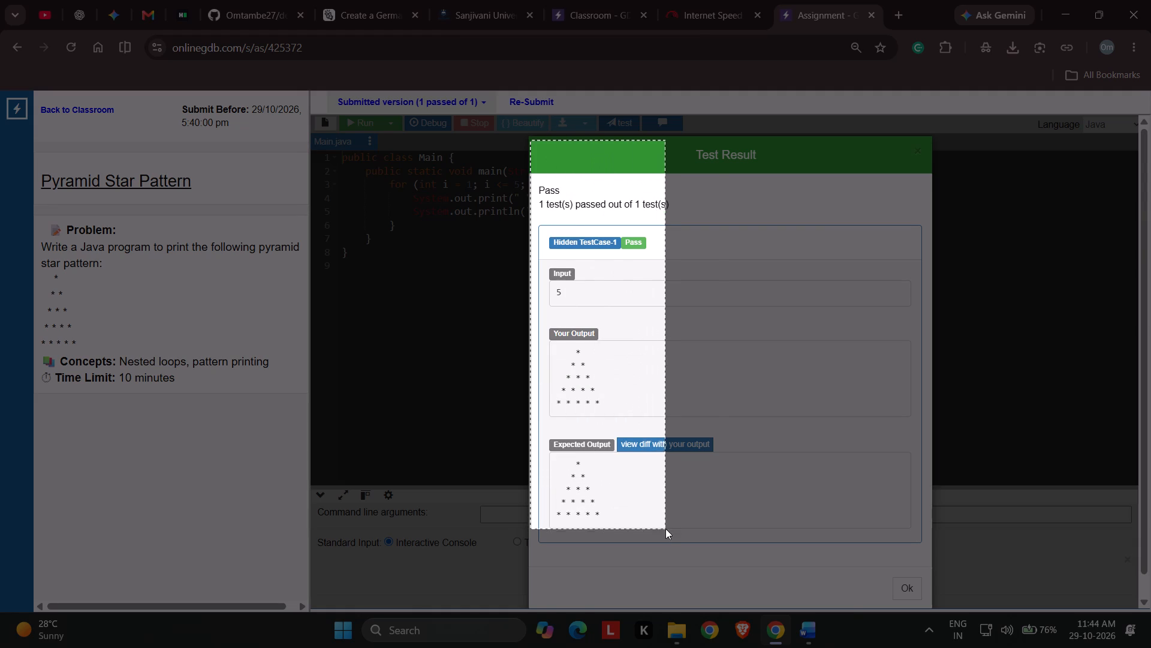
drag(665, 529, 937, 542)
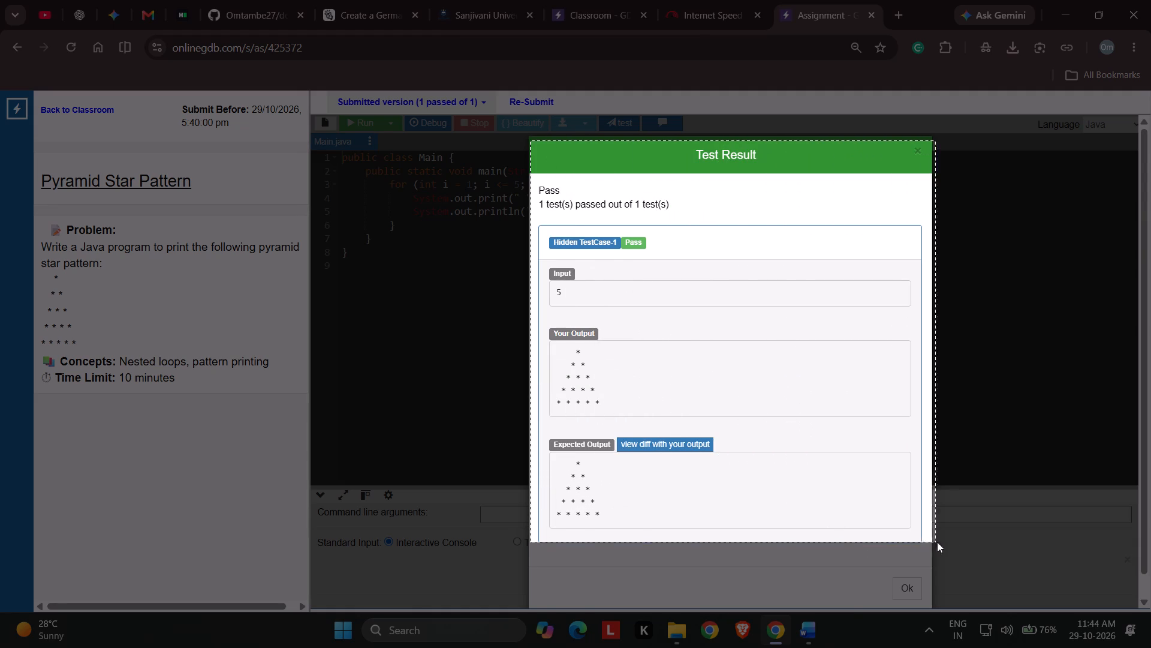
drag(937, 542, 929, 550)
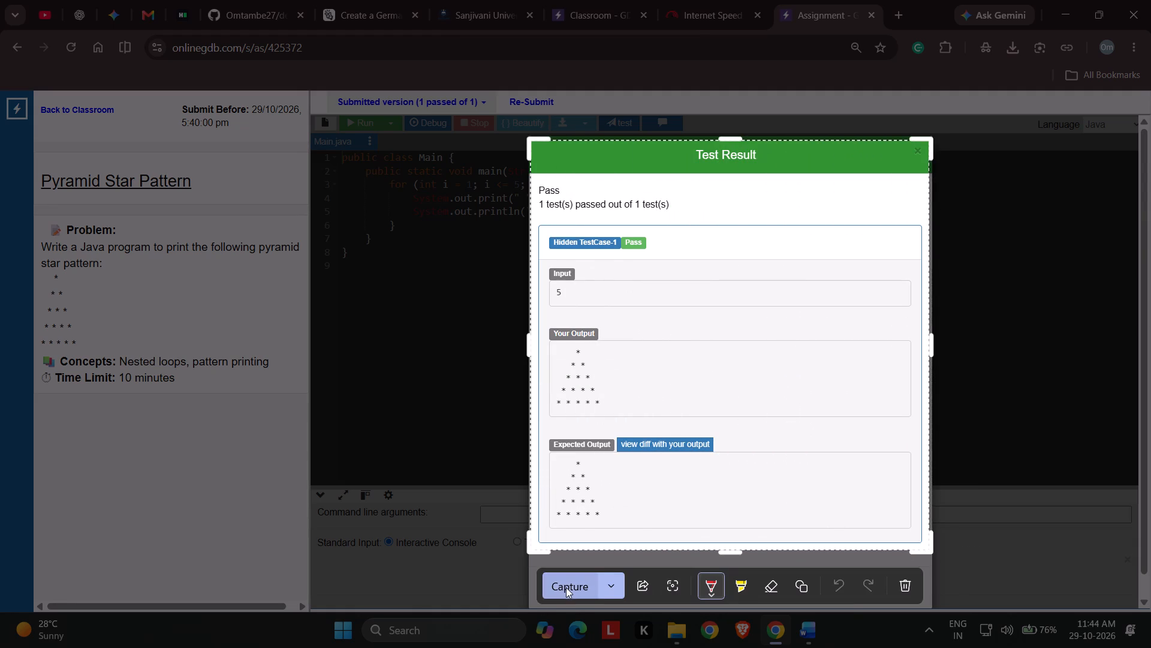
click(566, 588)
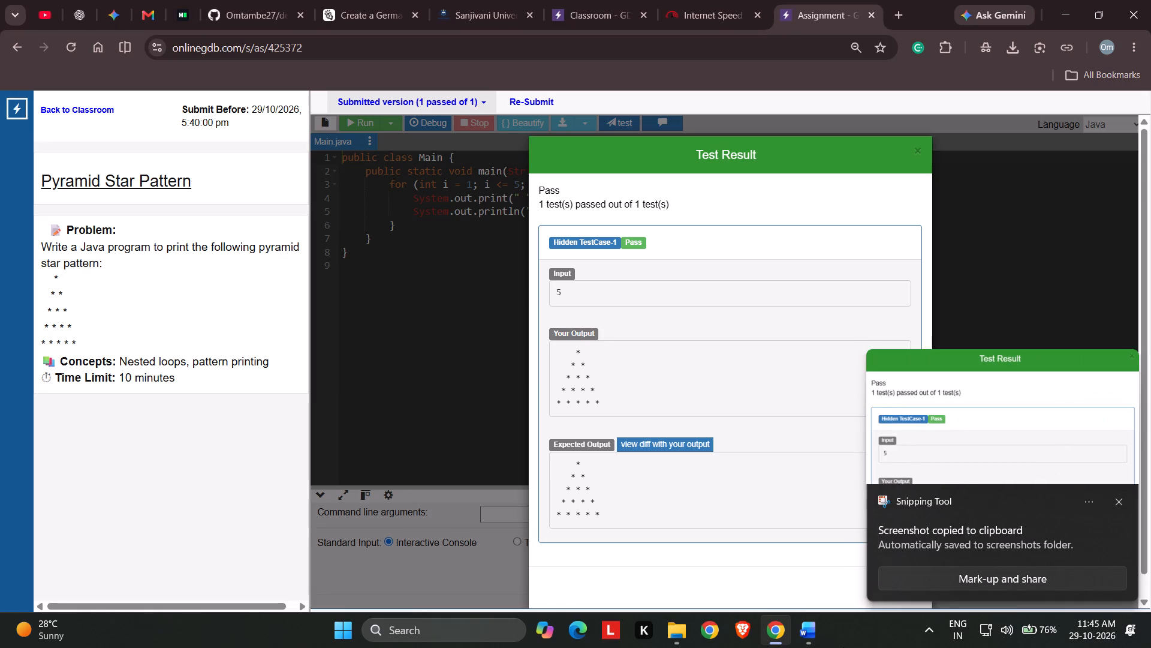
click(761, 584)
click(794, 626)
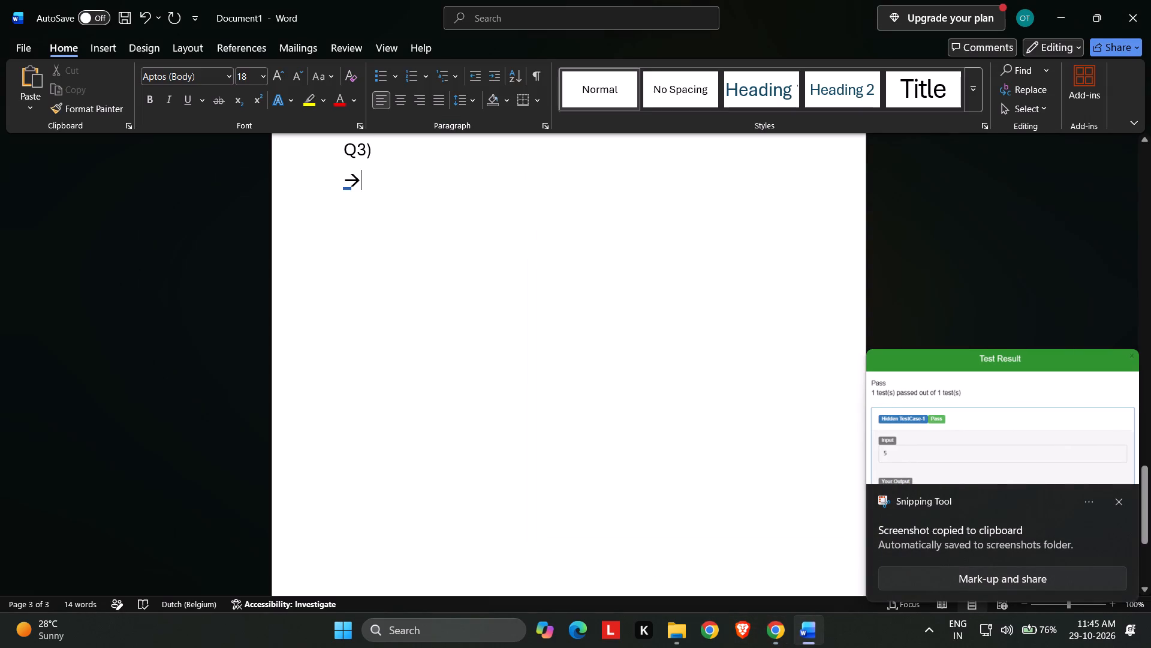
click(397, 178)
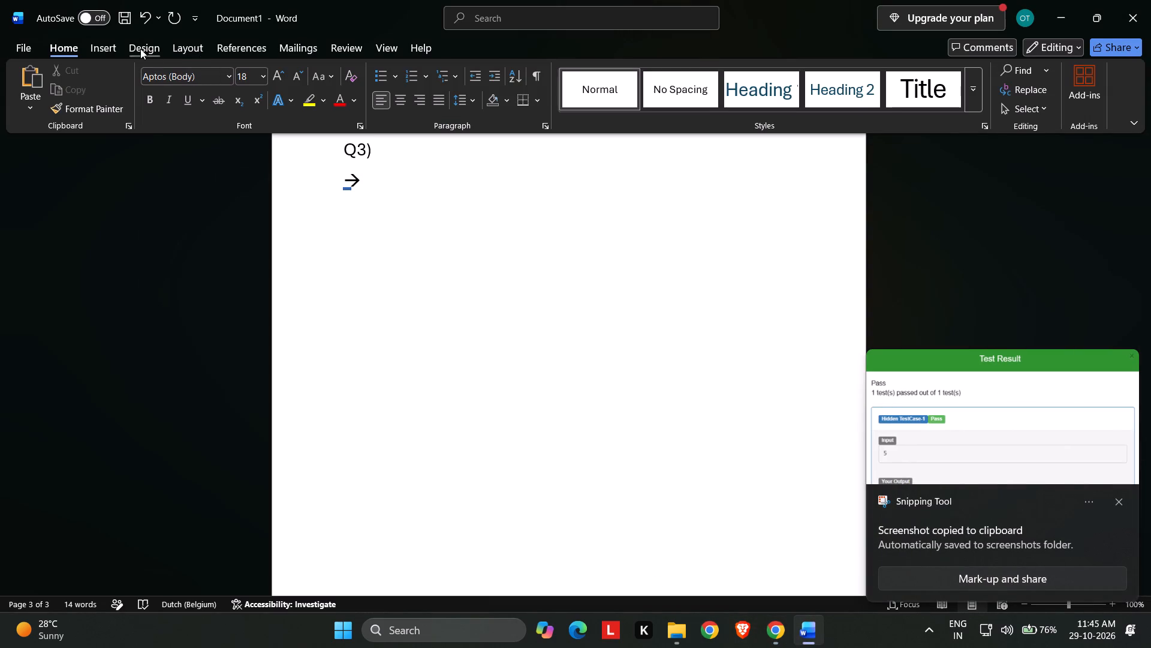
click(101, 51)
click(164, 79)
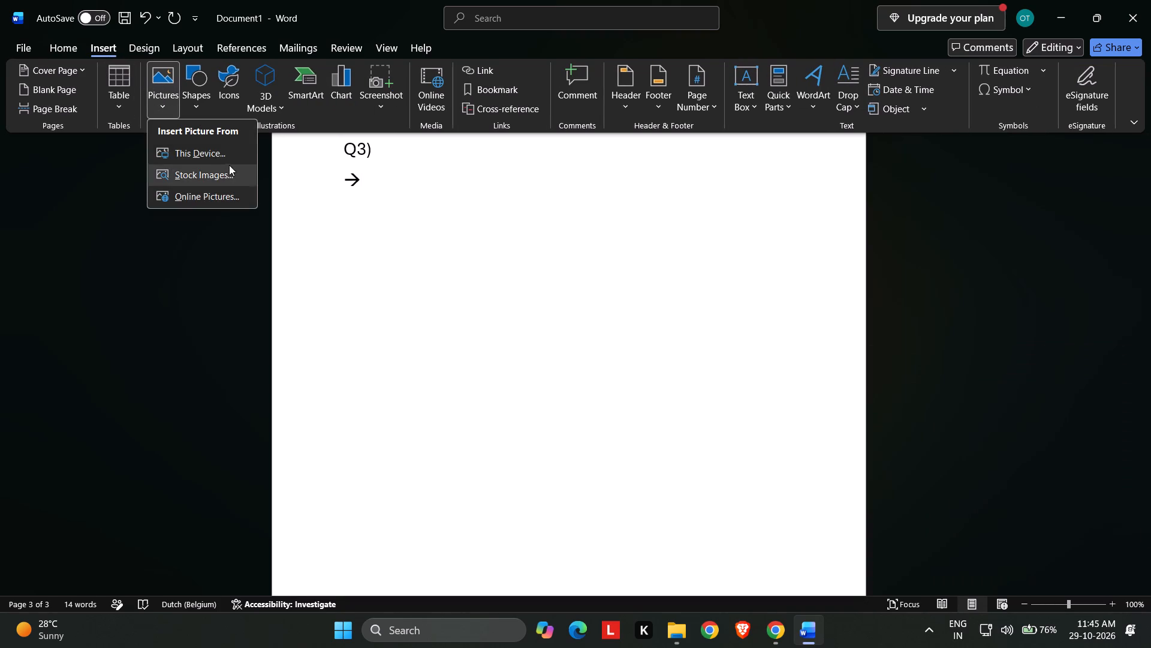
click(228, 154)
scroll(228, 154, down, 11)
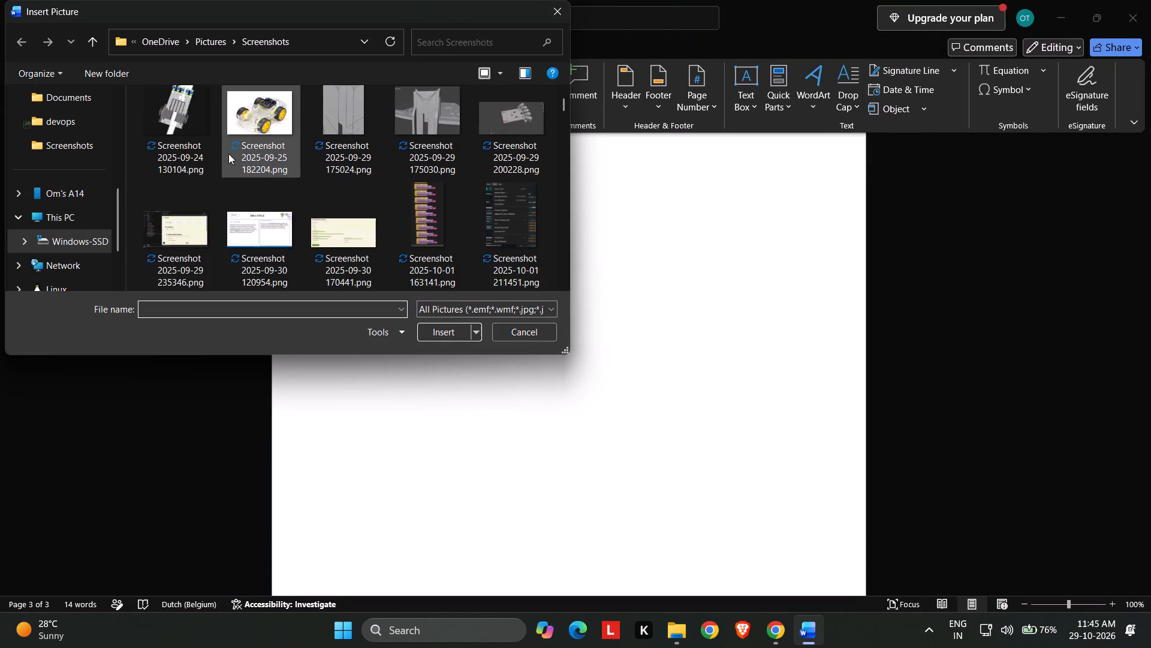
scroll(228, 154, down, 13)
scroll(228, 154, down, 20)
scroll(228, 154, down, 8)
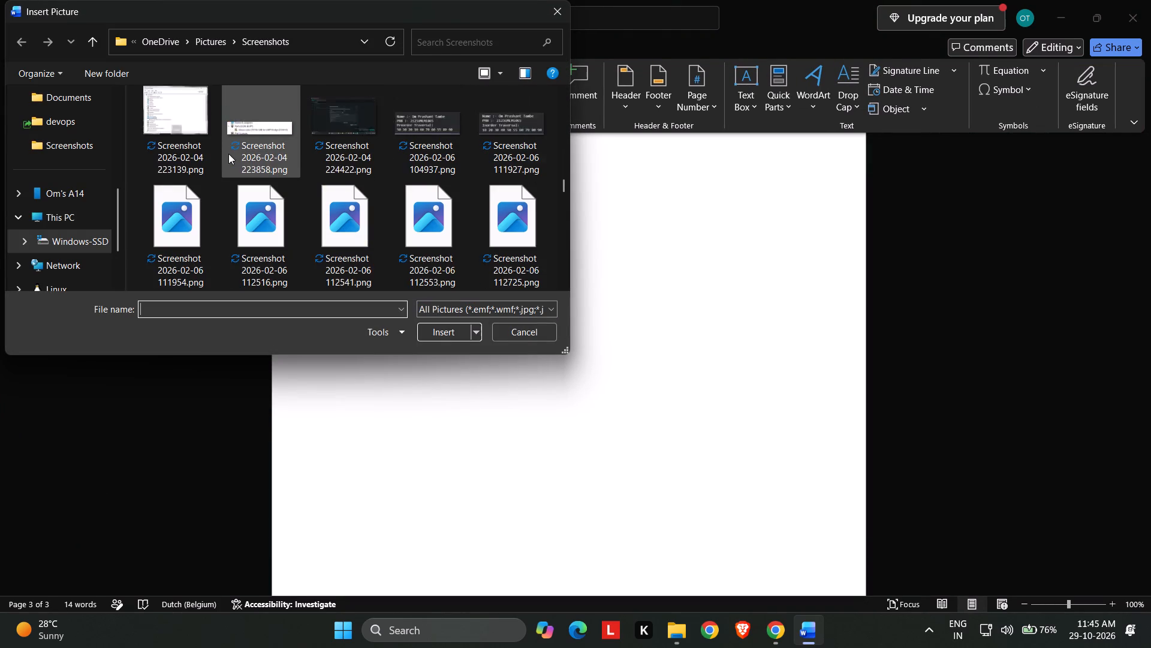
scroll(228, 154, down, 20)
scroll(228, 154, down, 14)
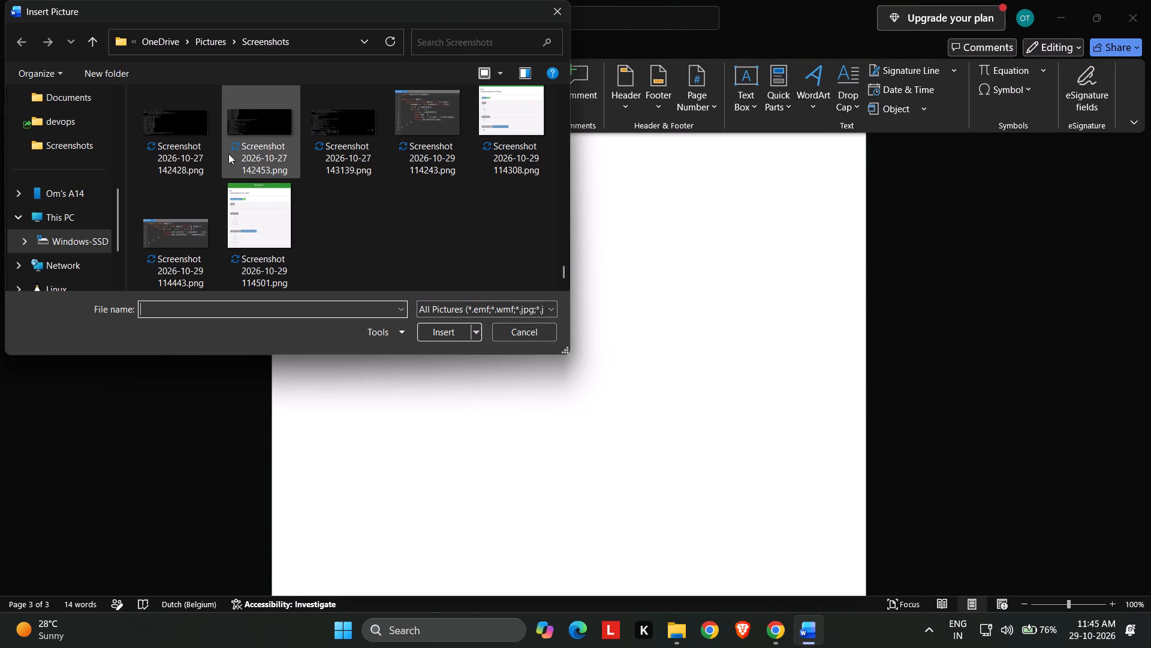
drag(412, 198, 525, 90)
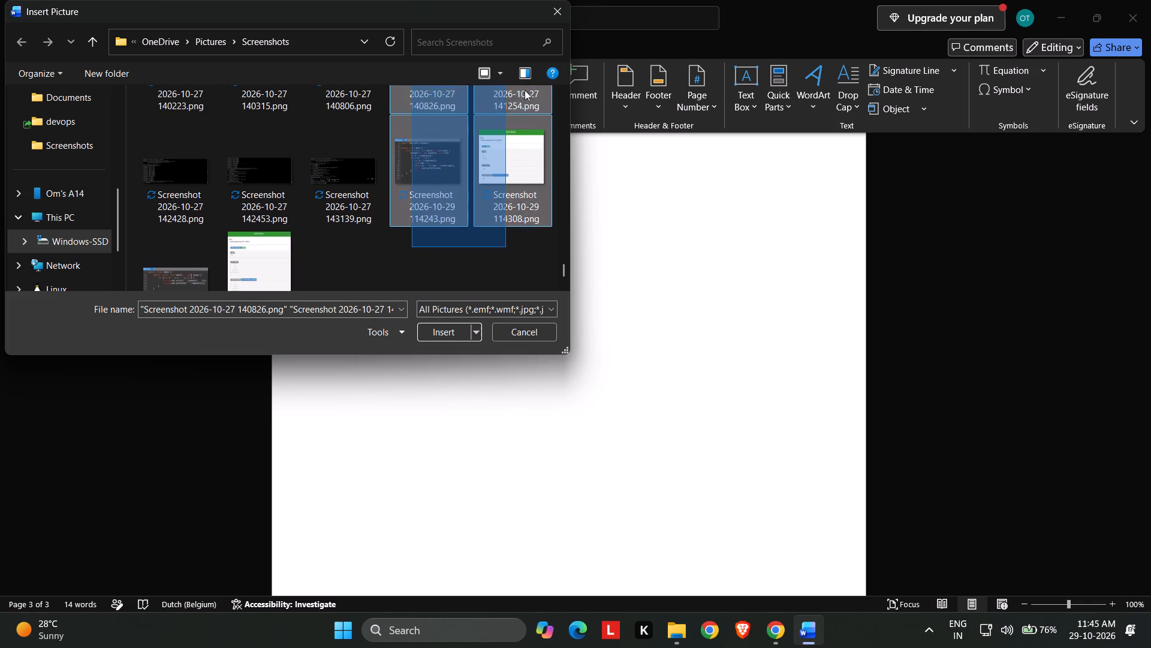
drag(525, 90, 498, 159)
key(shift+Delete)
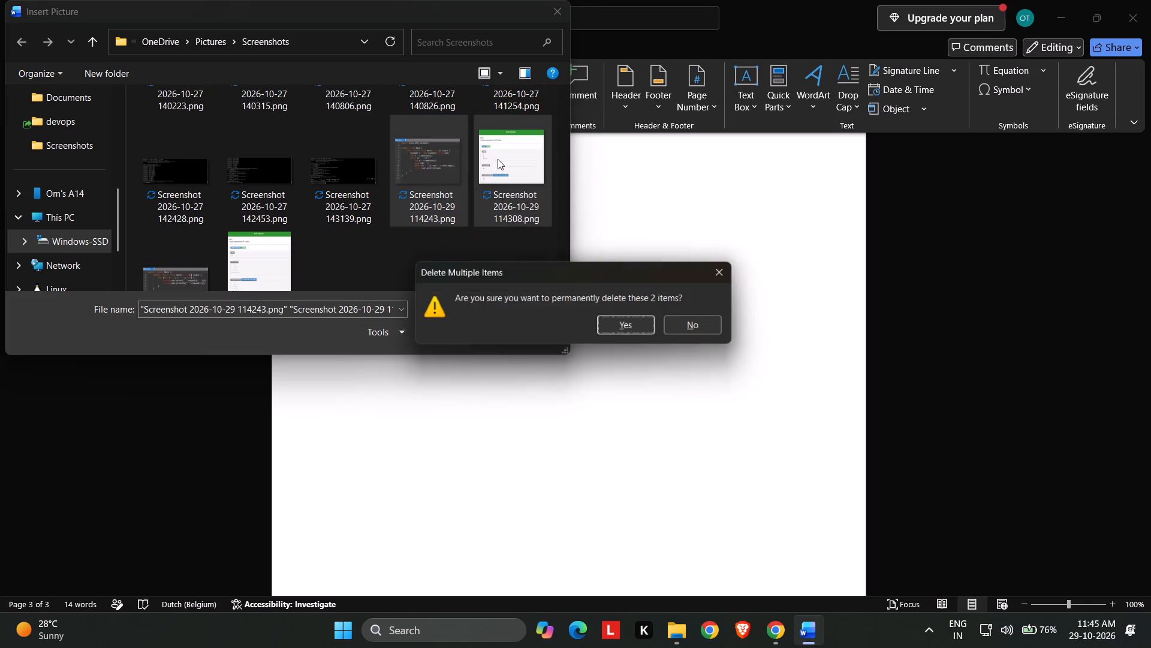
key(Return)
scroll(352, 202, down, 1)
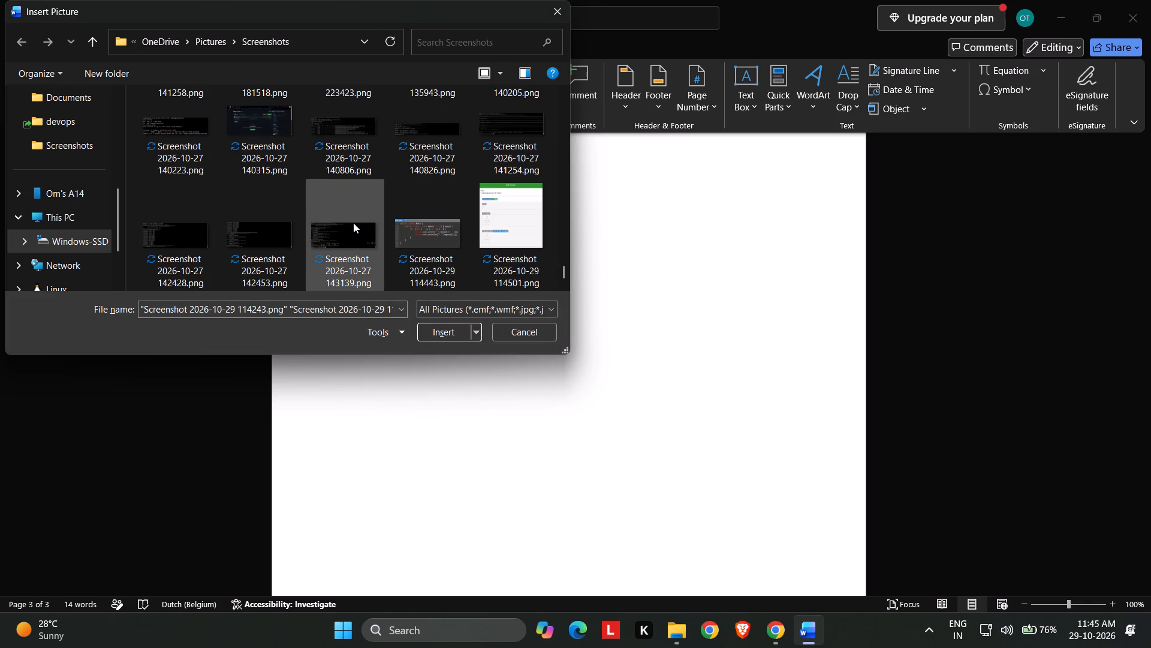
scroll(353, 223, down, 1)
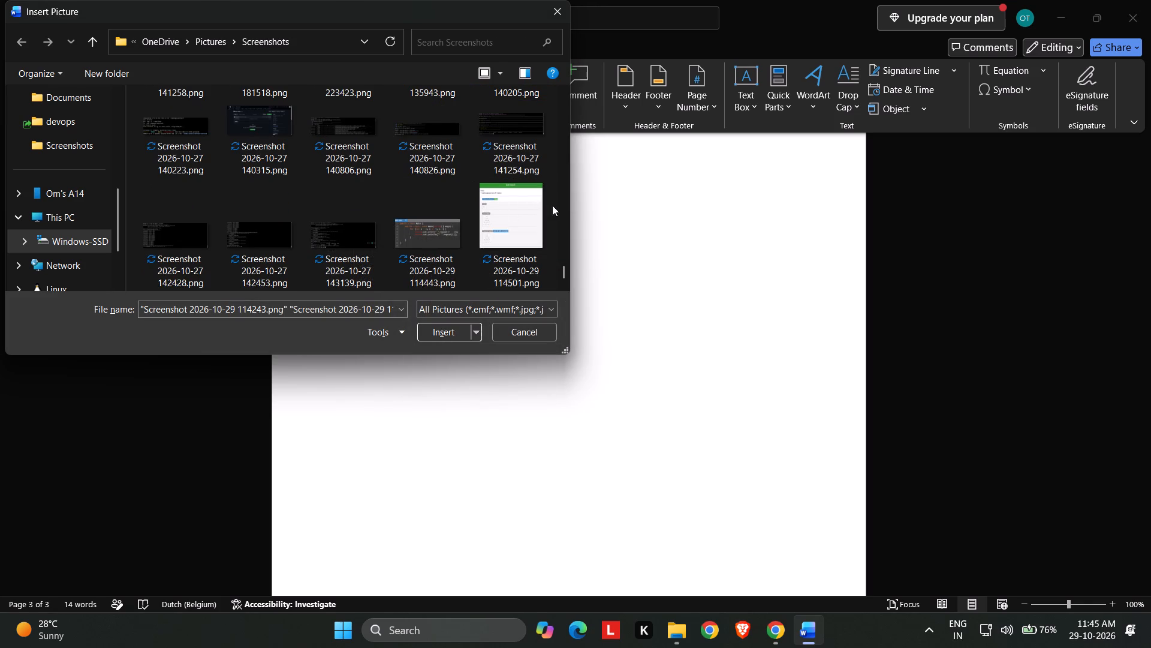
drag(556, 209, 451, 259)
key(Return)
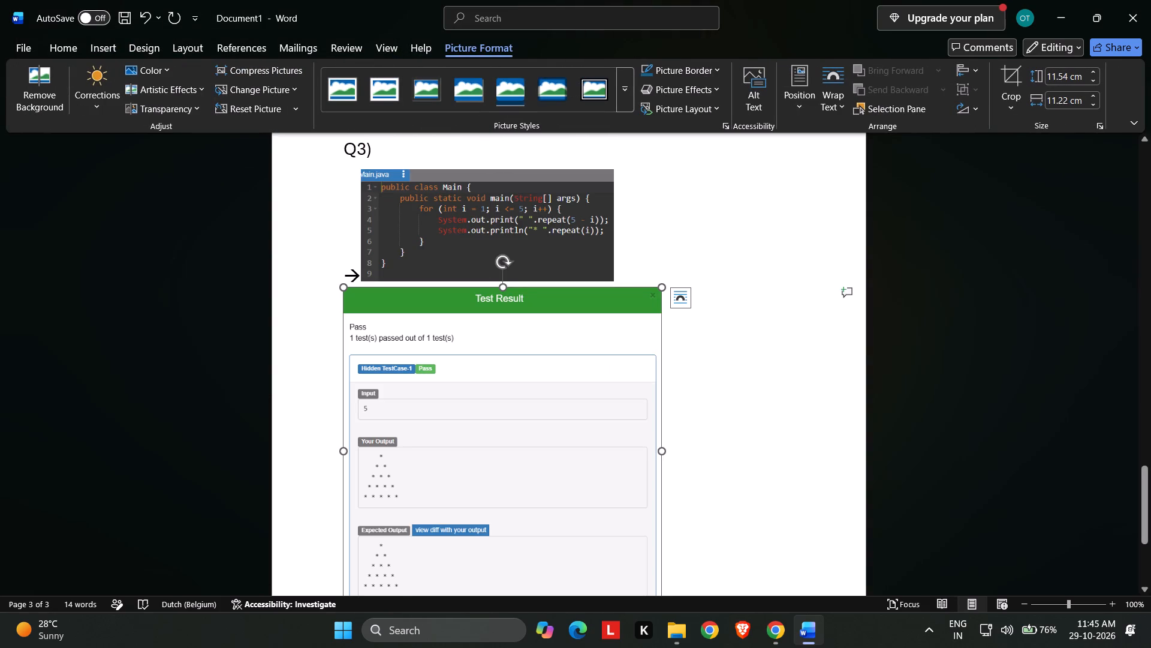
click(641, 185)
click(643, 193)
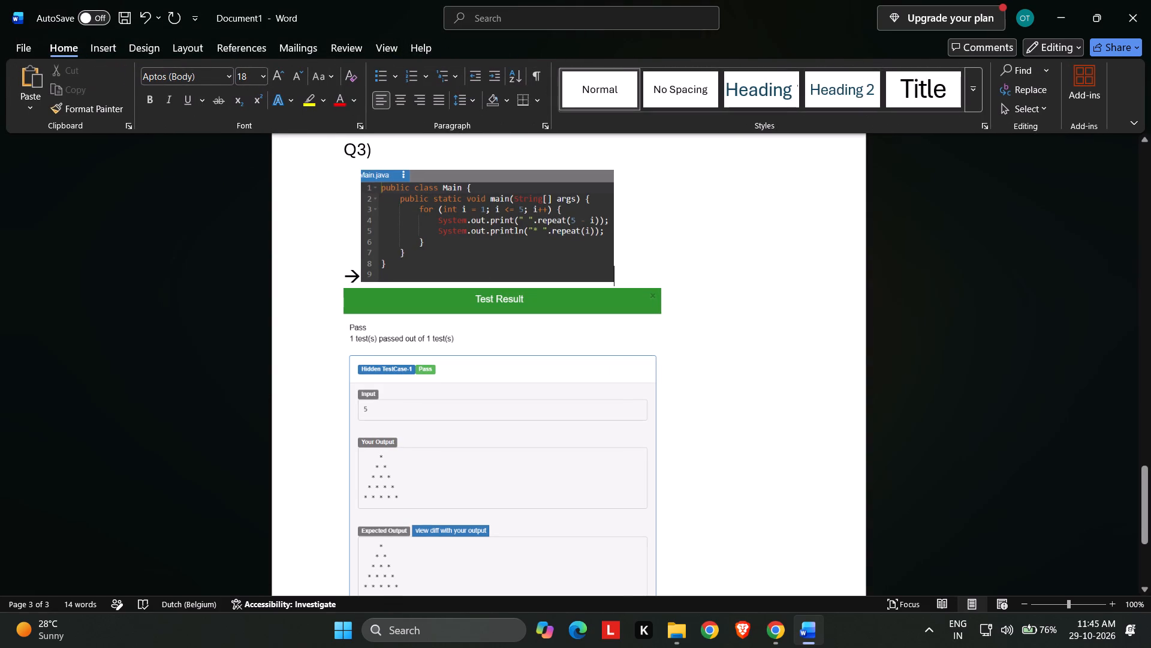
Remove the arrow in front of the Q3 code picture and put a new arrow on its own line below "Q3)".
click(358, 278)
key(BackSpace)
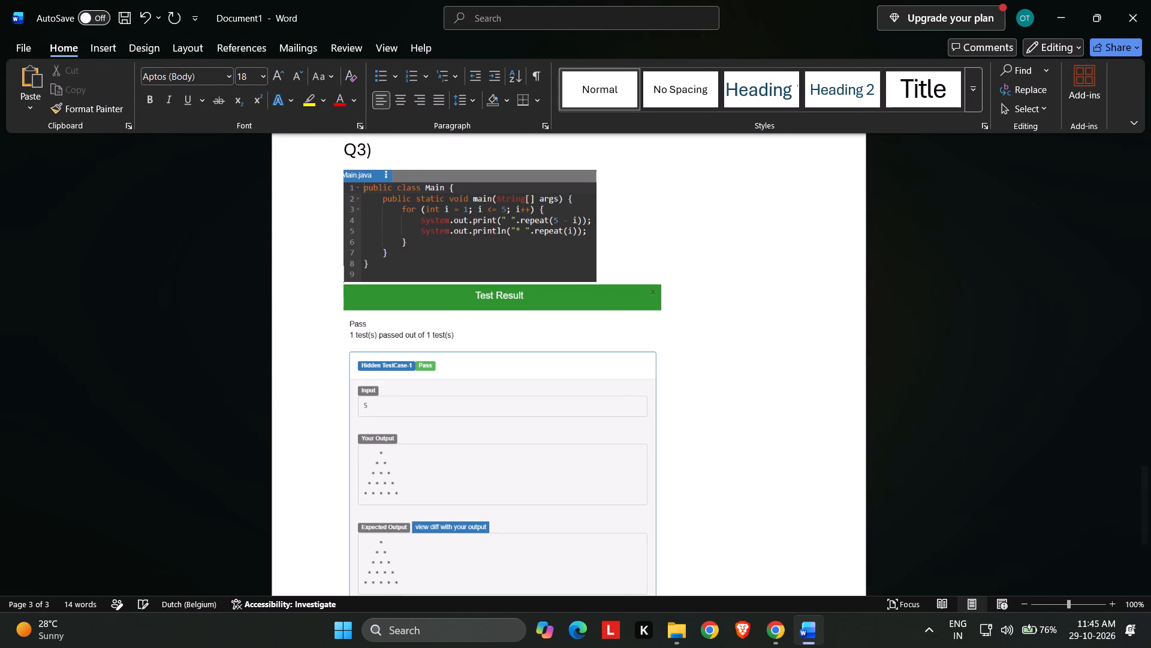
click(372, 148)
key(Return)
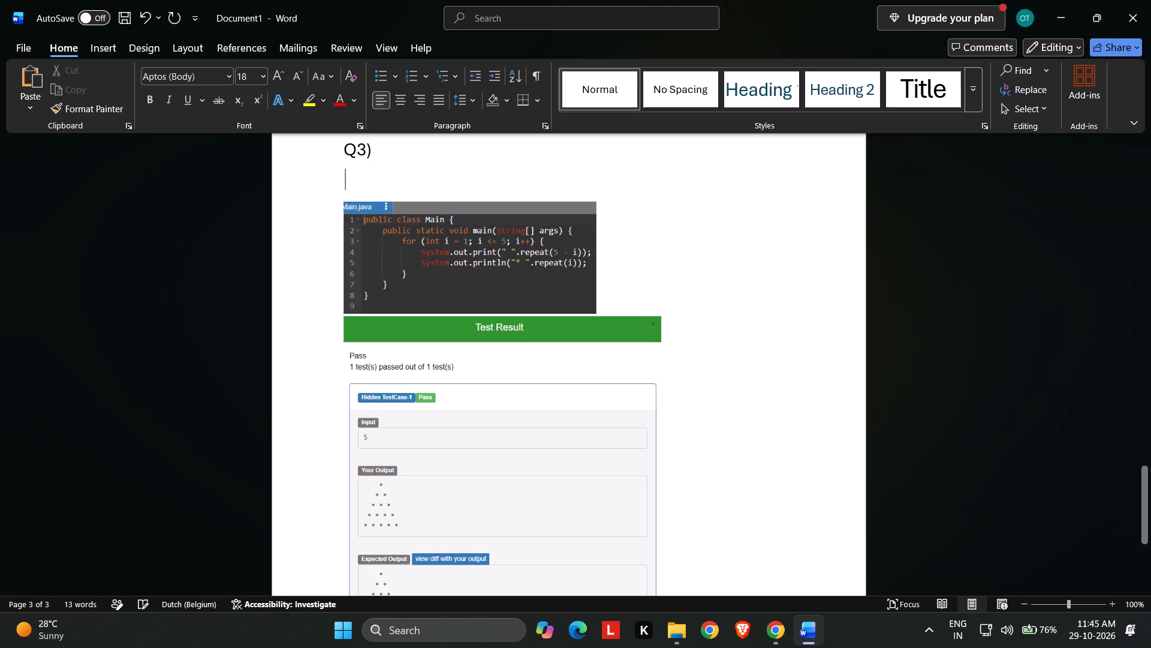
text(-->)
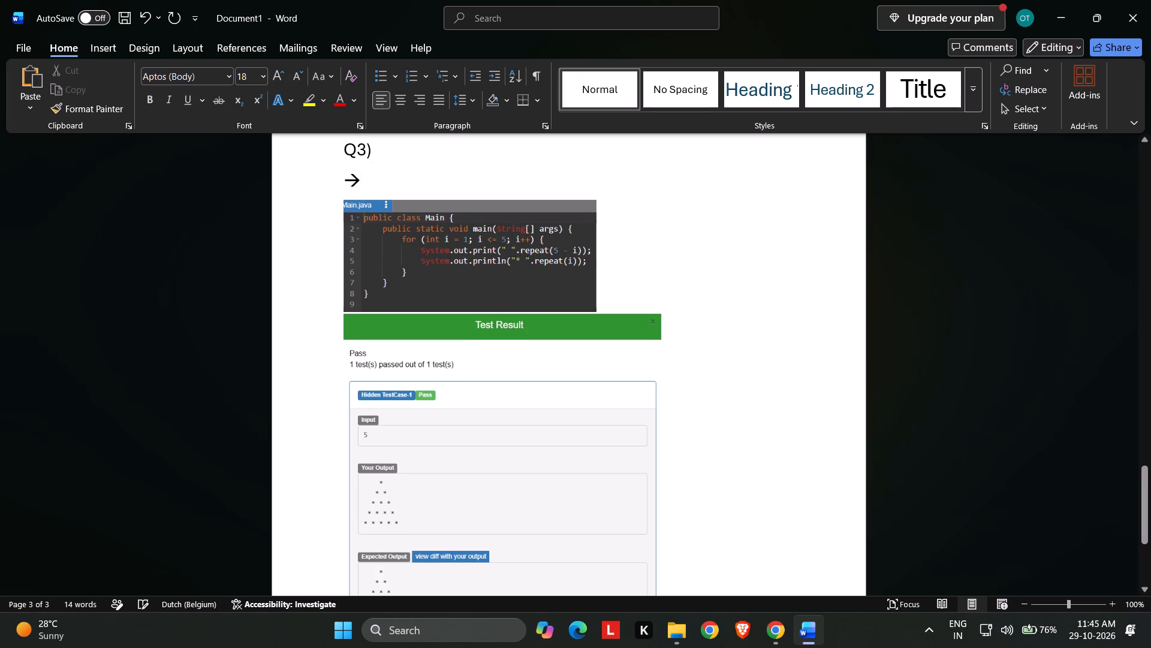
Add blank lines between the Q3 code picture and the Test Result picture, and write the label "Output:" directly above the Test Result.
click(623, 267)
key(Return)
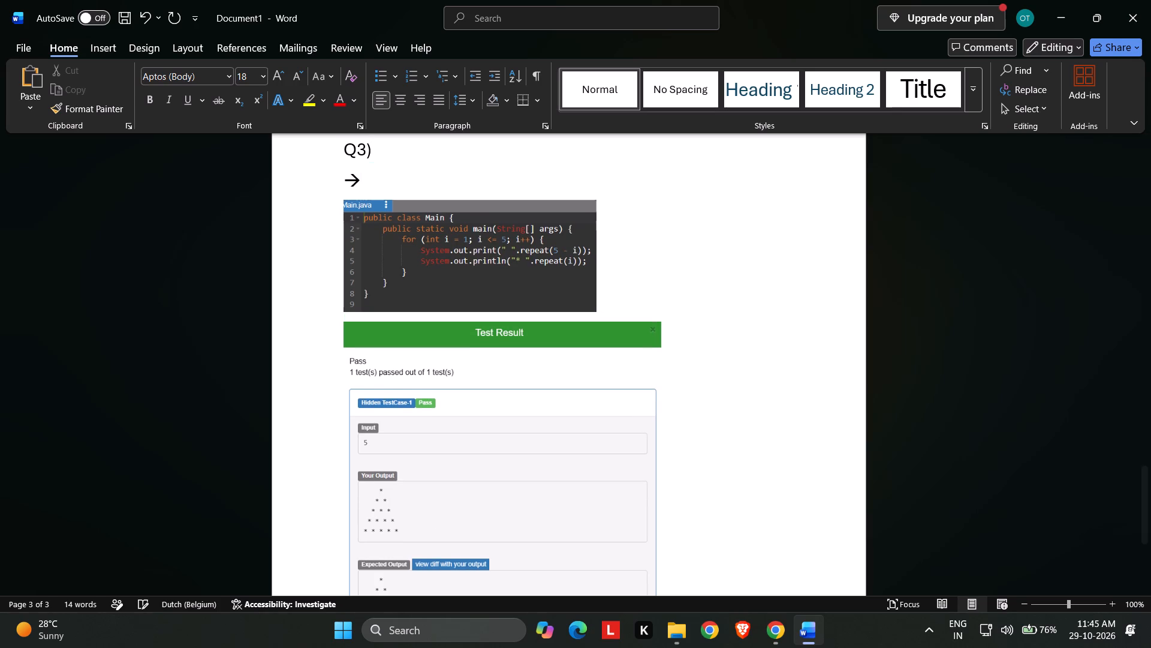
key(Return)
key(Return)
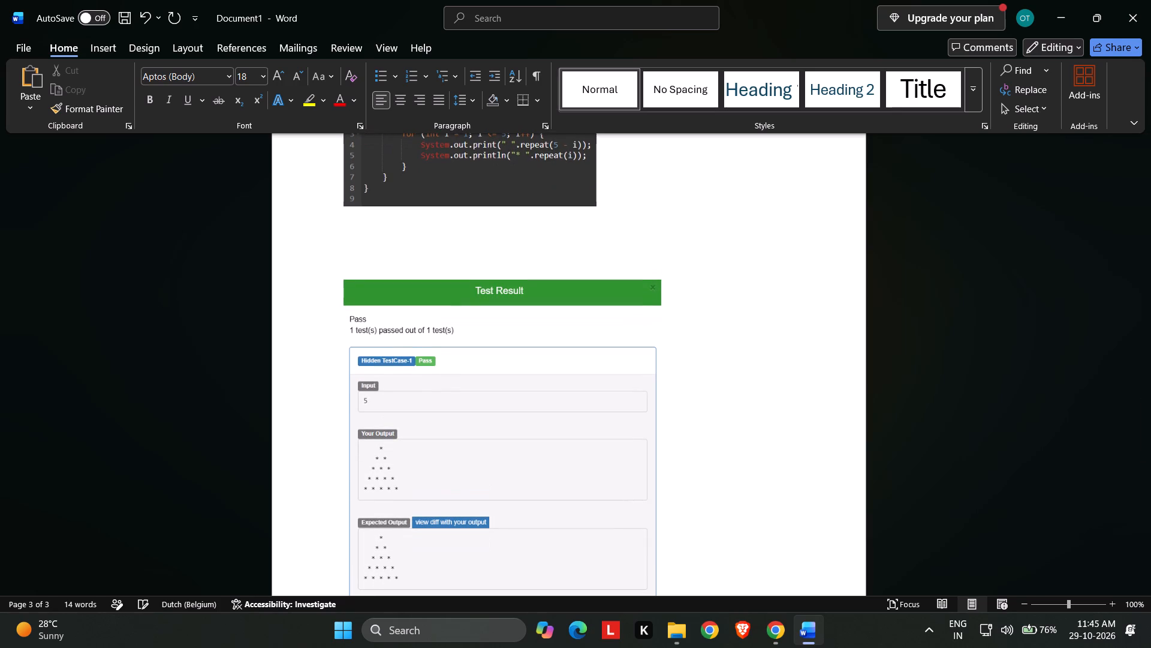
click(466, 254)
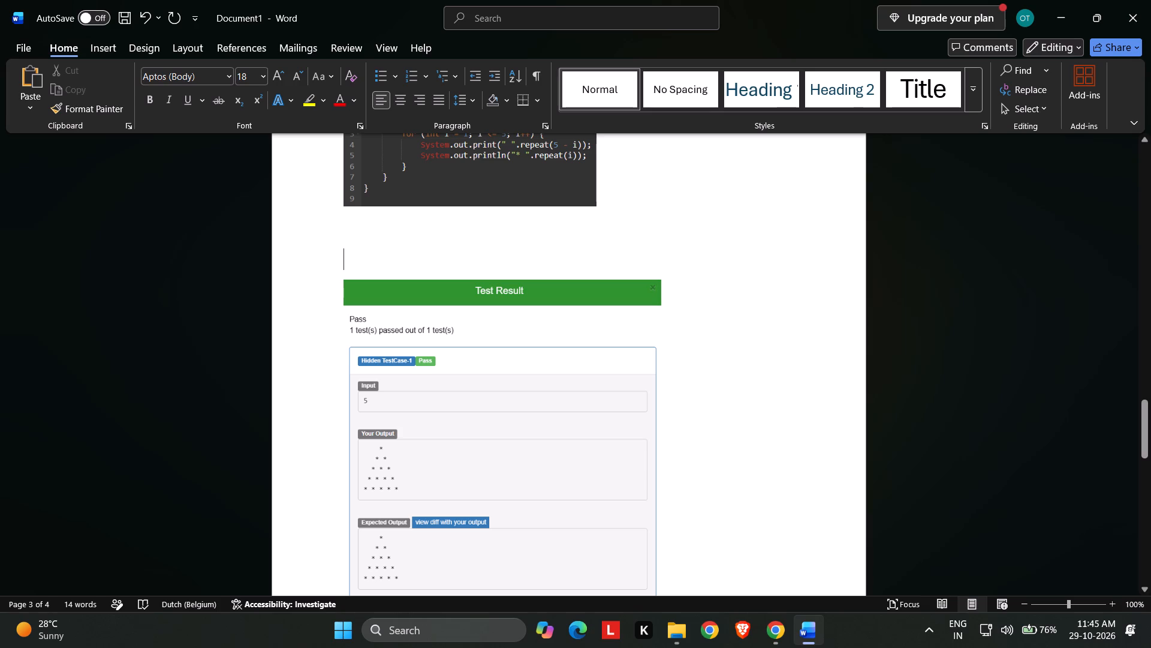
text(Outpur)
key(BackSpace)
key(t)
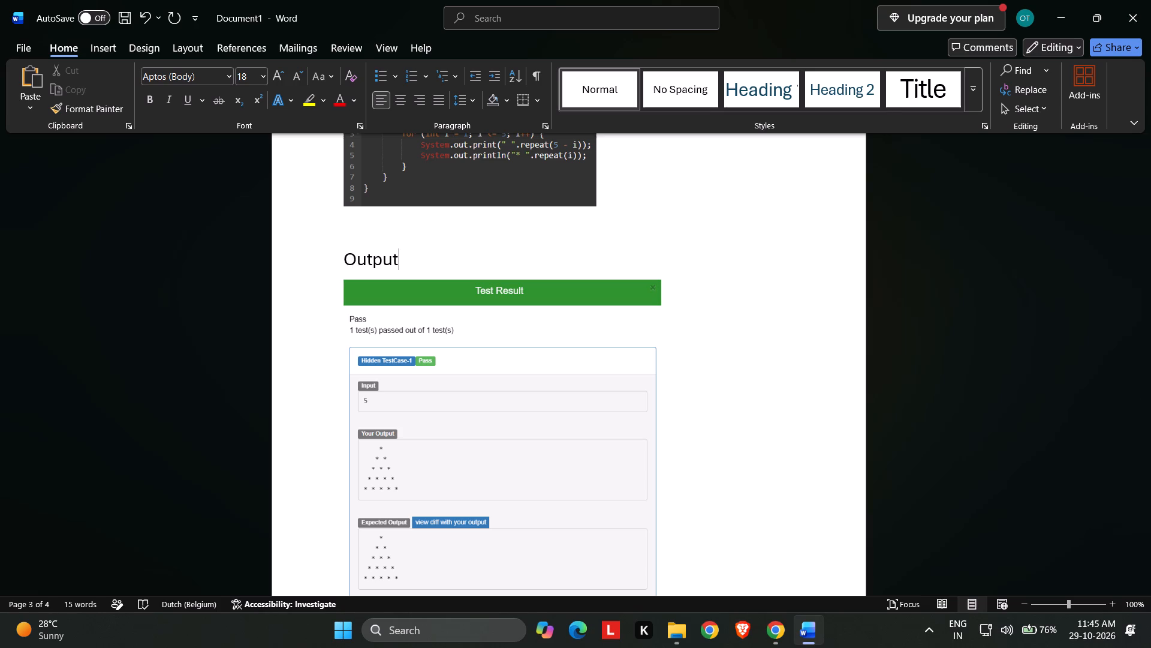
key(shift+colon)
Start a new question at the top of page 4 with the heading "Q5)" and an arrow on the line below.
scroll(638, 352, down, 1)
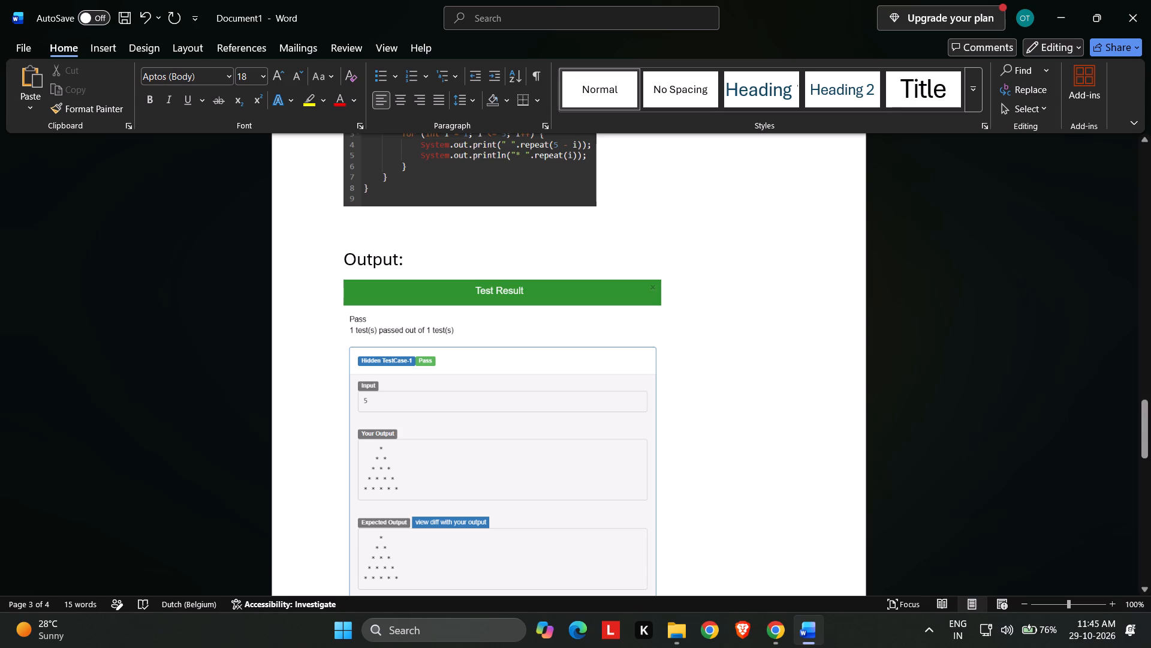
scroll(638, 352, down, 1)
click(689, 265)
click(488, 430)
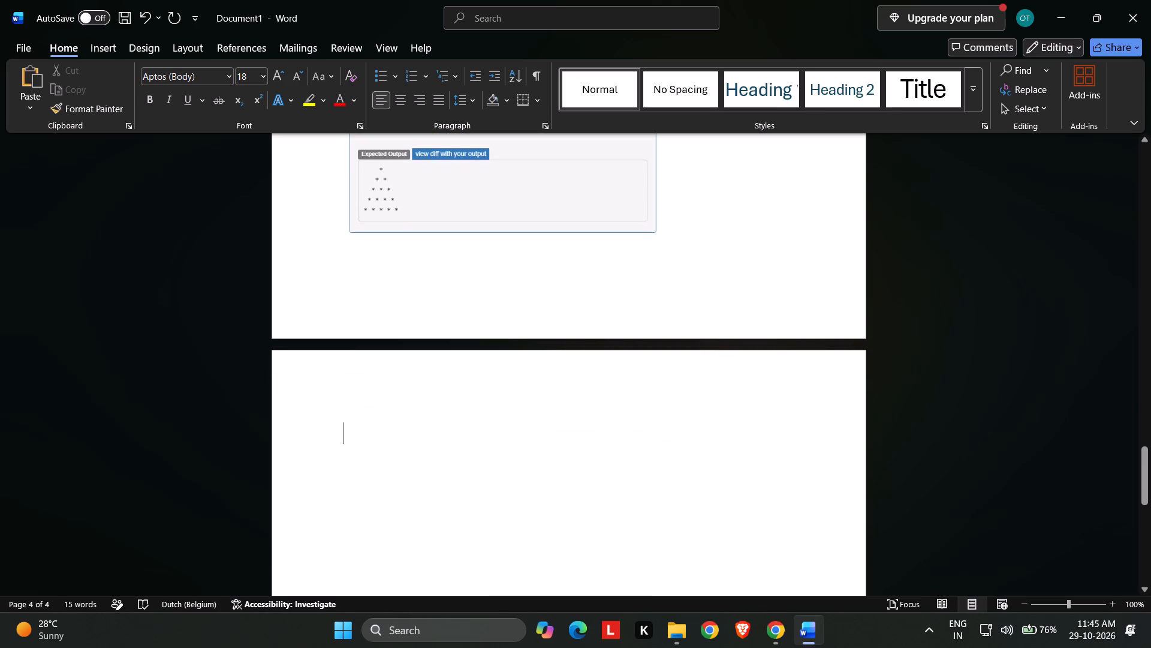
key(shift+q)
key(5)
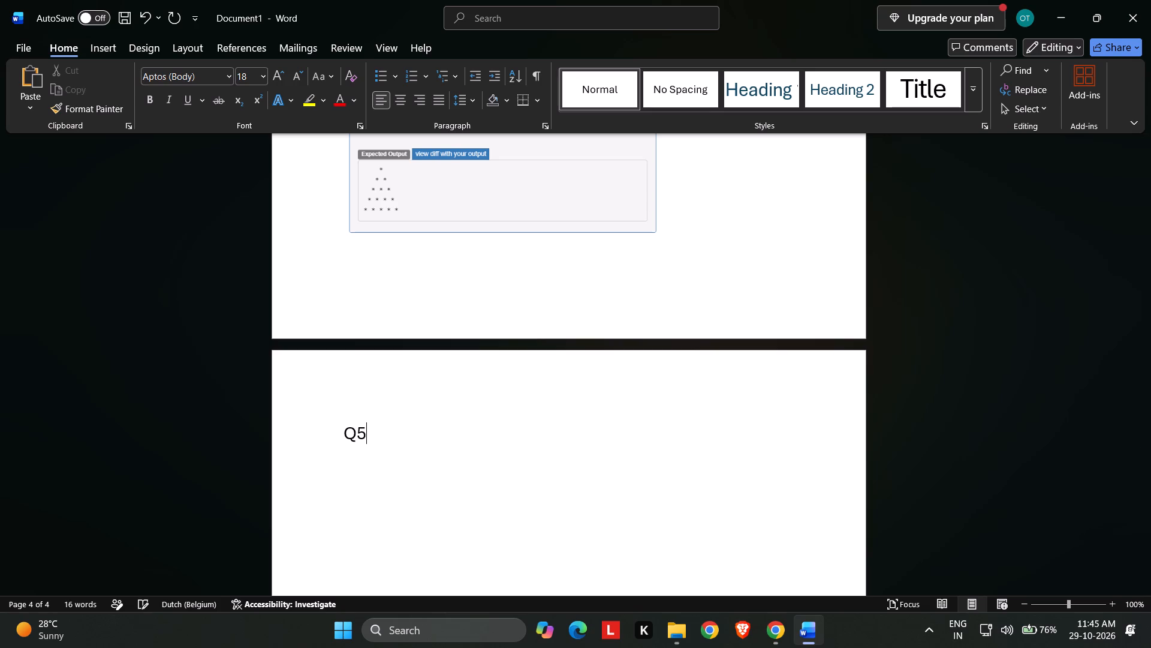
key(shift+parenright)
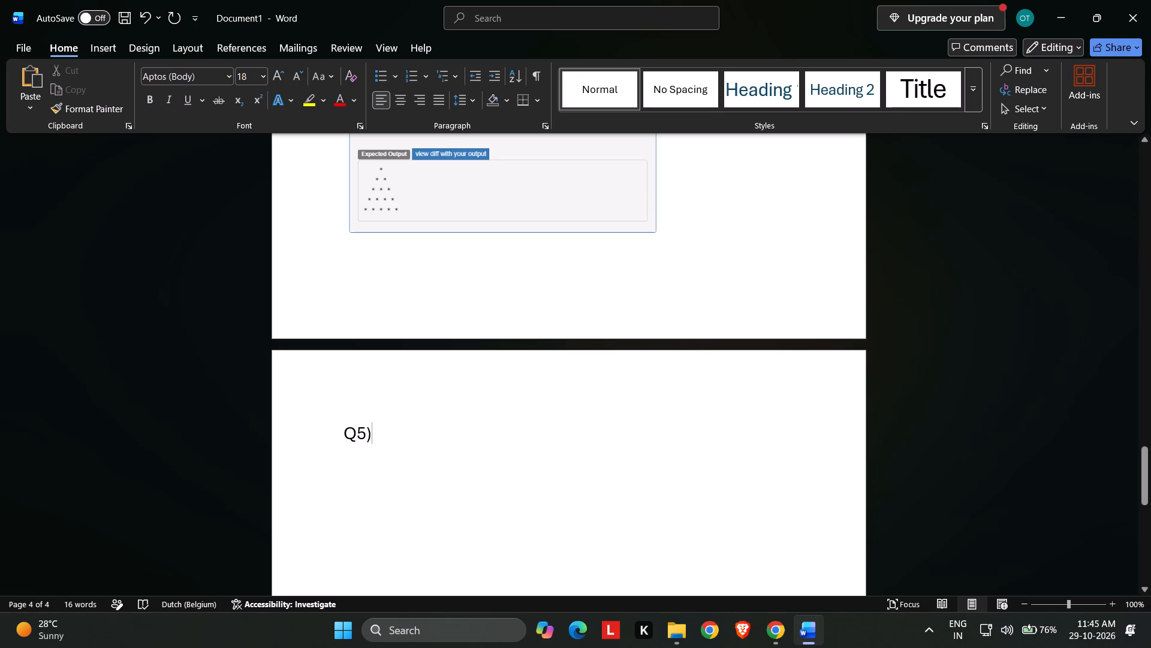
key(Return)
text(-->)
Switch to Chrome, close the Pyramid Star Pattern test result, and open the "binary to decimal" assignment from the classroom list.
click(768, 633)
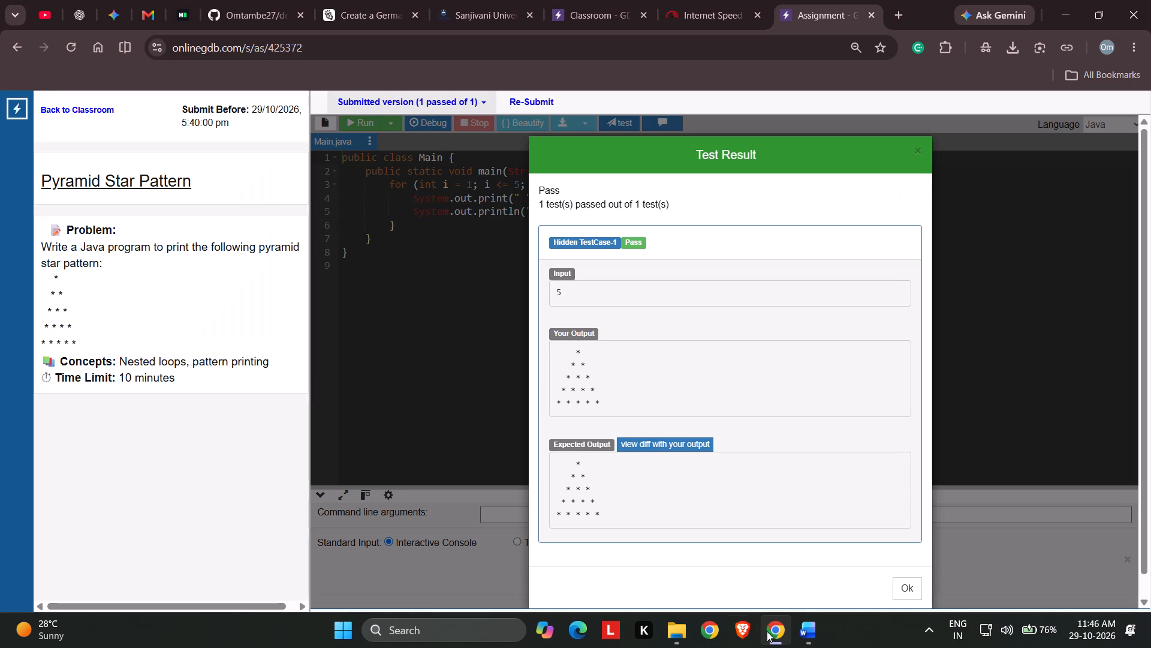
click(908, 591)
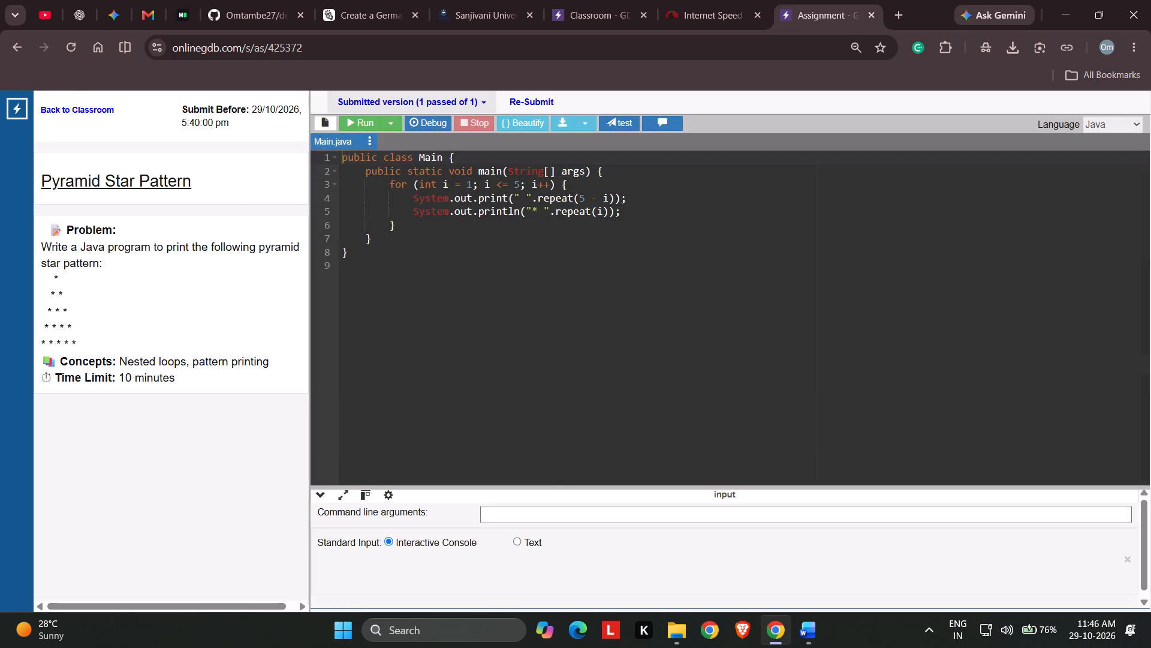
click(61, 112)
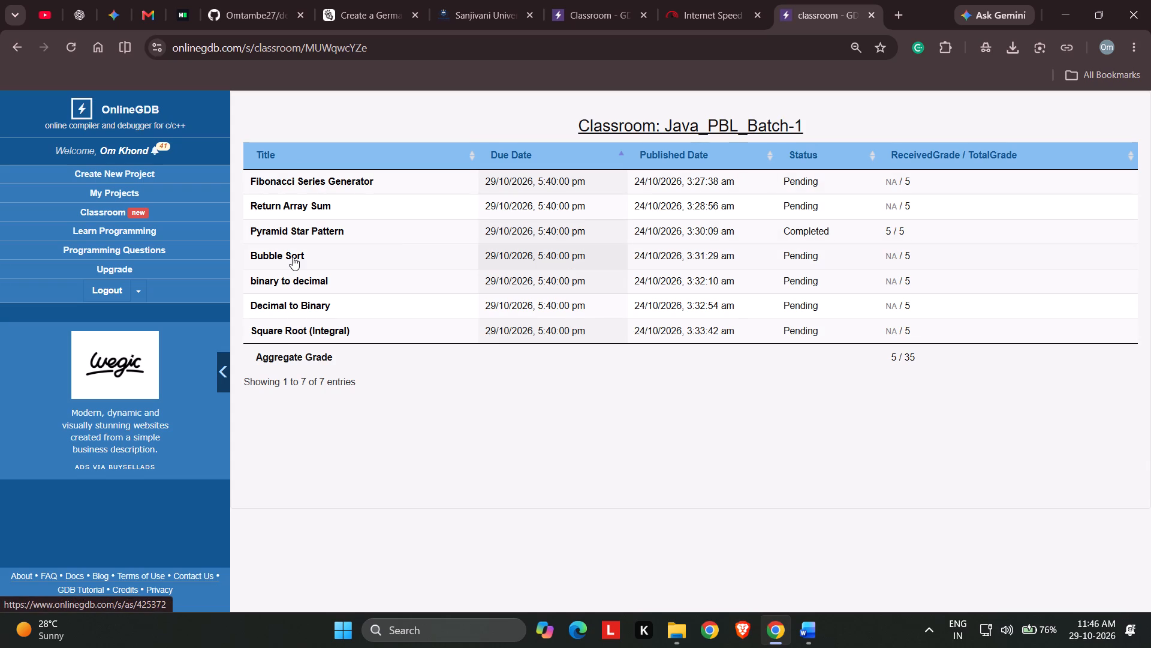
click(291, 280)
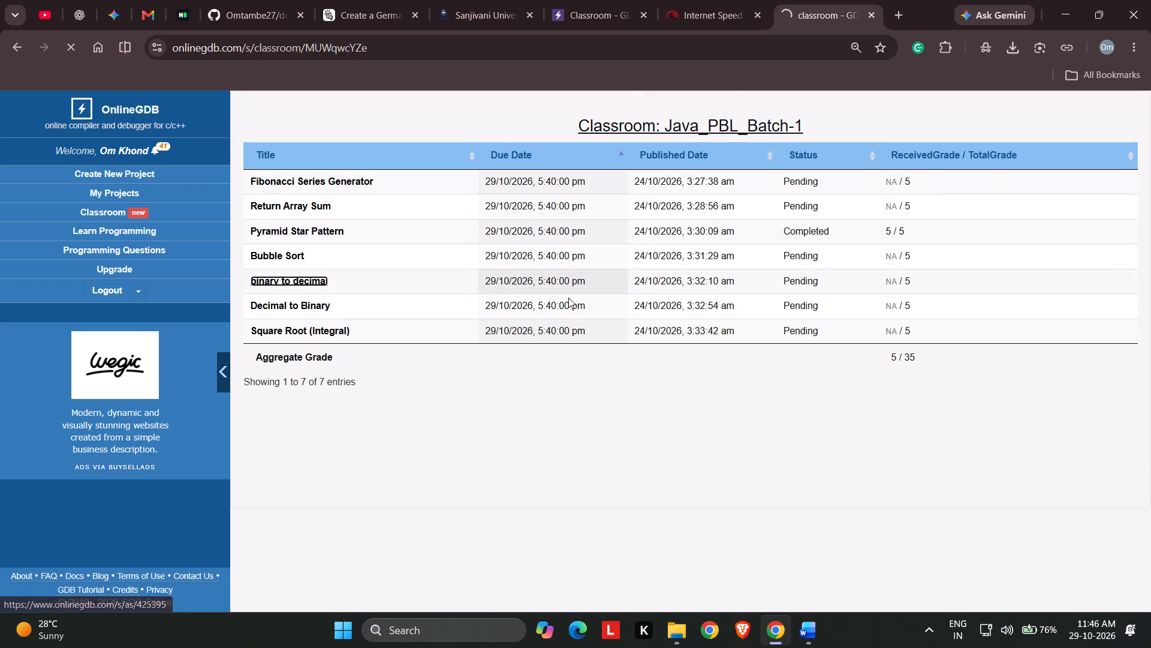
scroll(541, 415, up, 1)
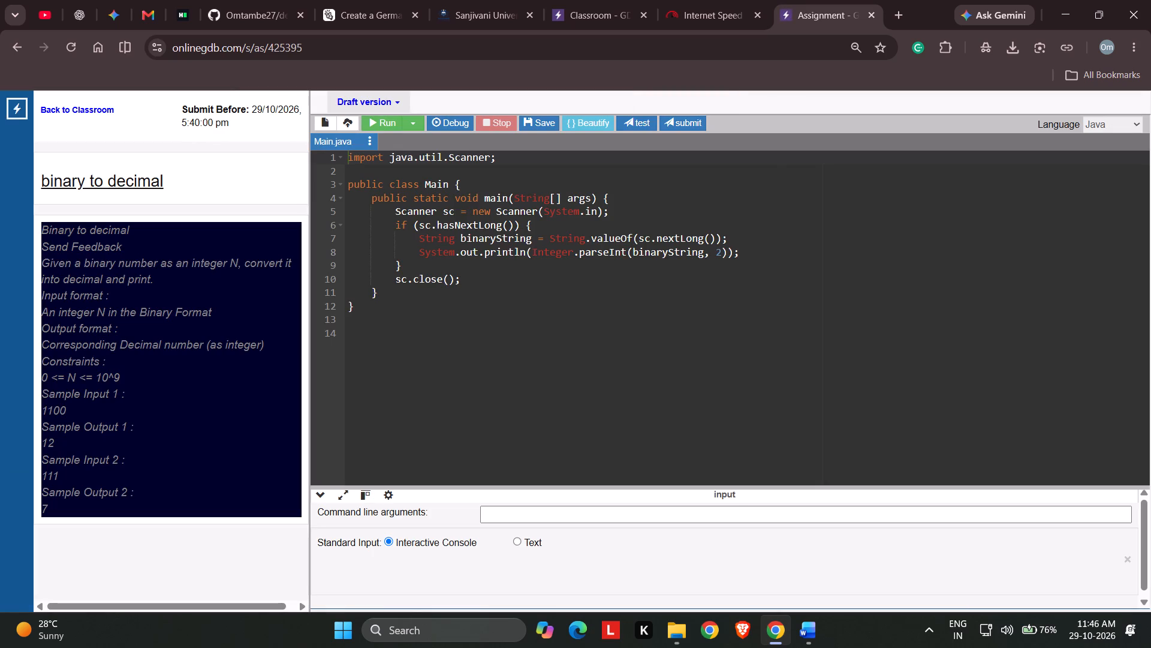
Capture a screenshot of the binary to decimal code, from line 1 through line 13.
key(shift+super+s)
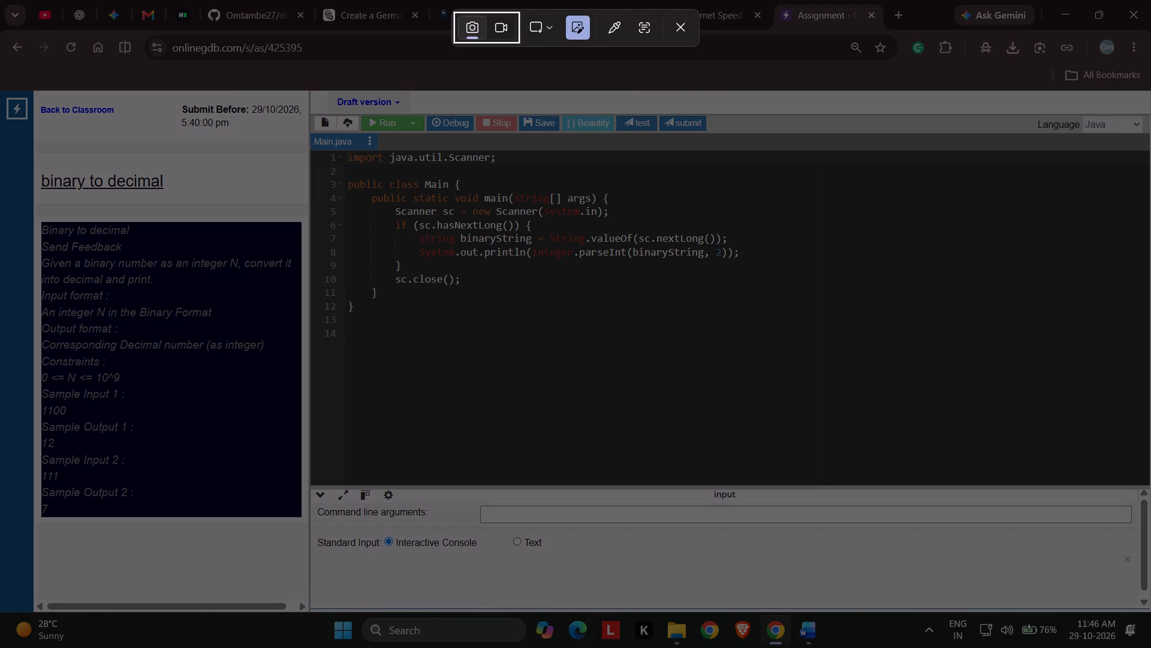
drag(318, 151, 708, 417)
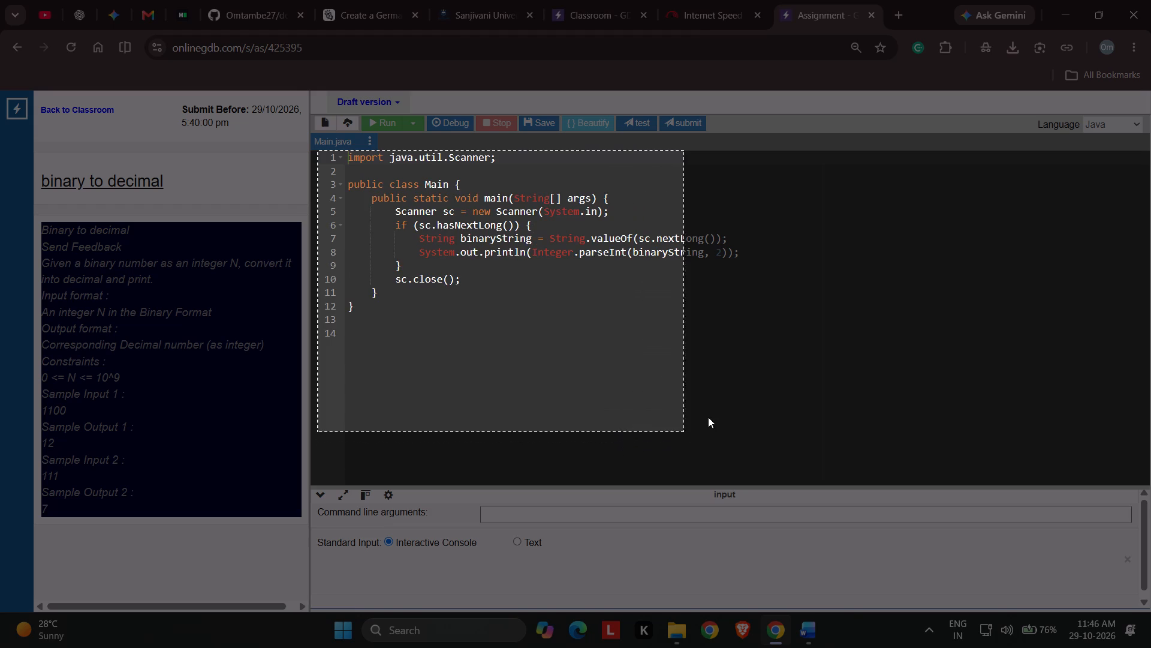
drag(708, 417, 765, 327)
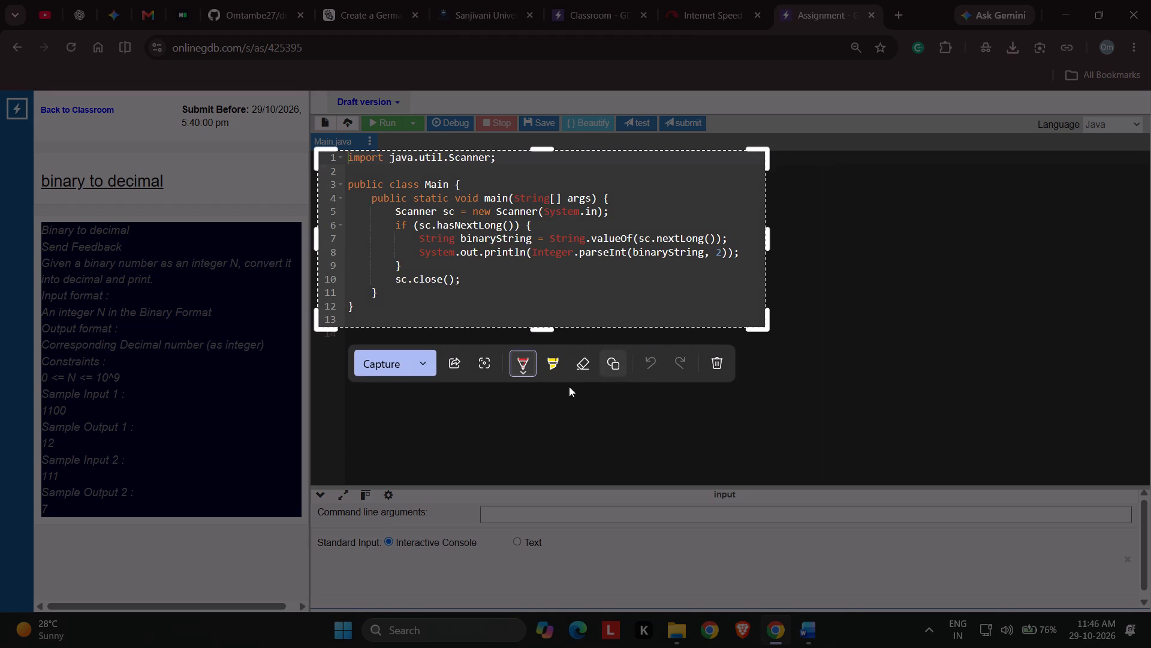
click(400, 373)
Run the binary to decimal test and capture a screenshot of the Test Result from its header through Hidden Test Case-1.
click(623, 124)
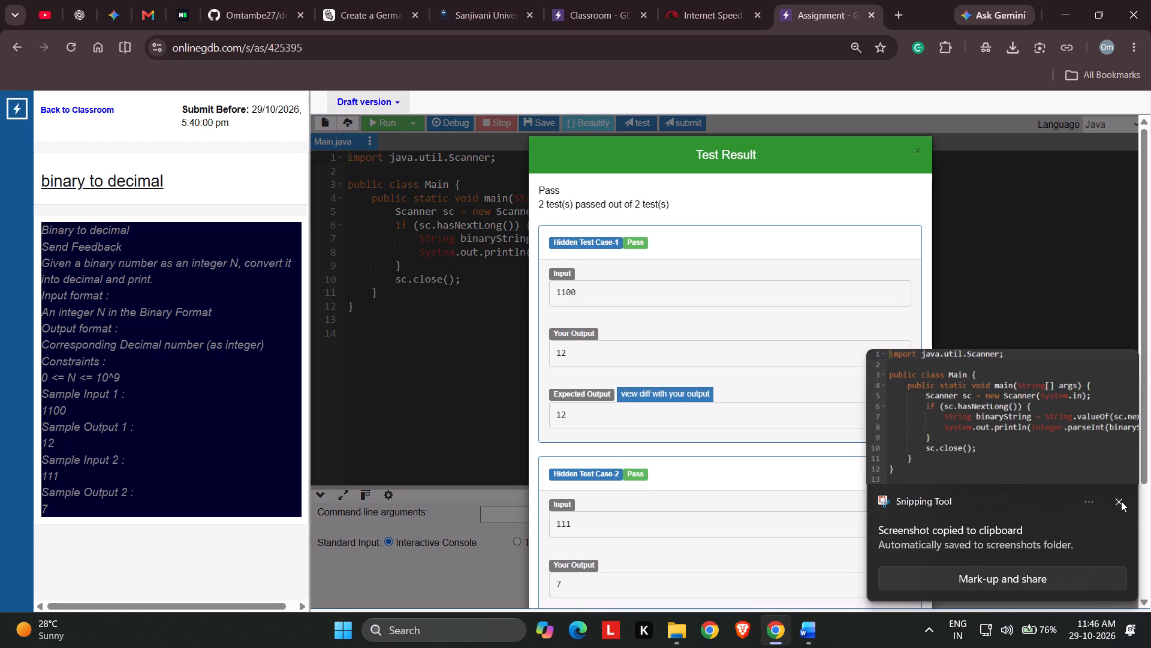
click(1120, 501)
scroll(969, 527, down, 1)
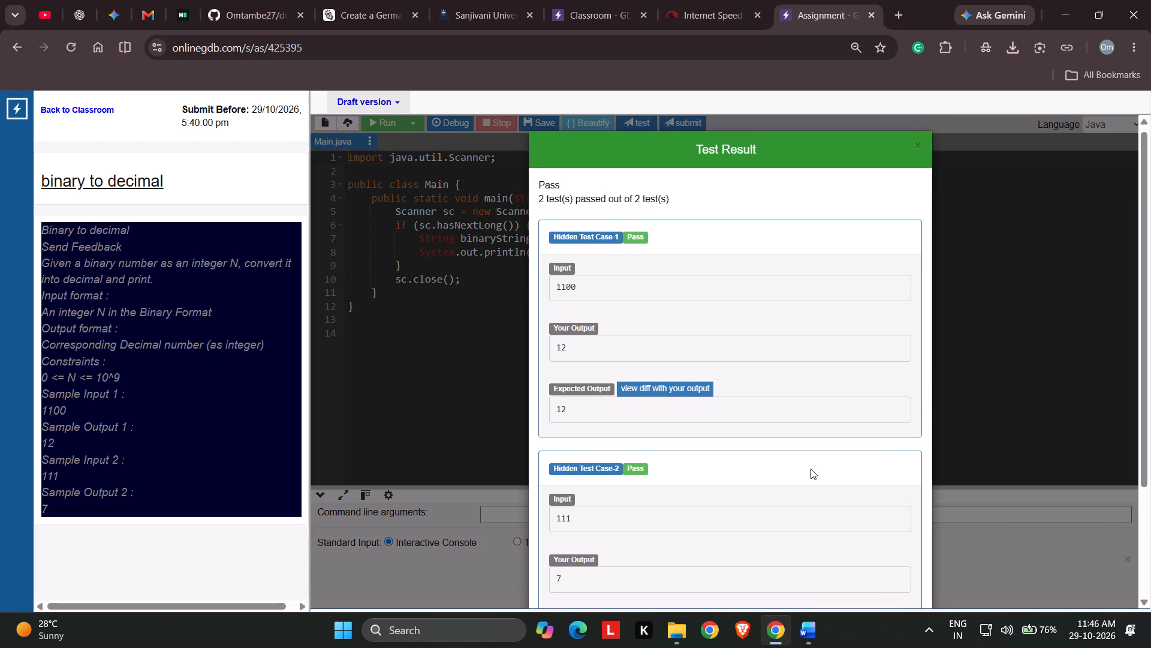
key(shift+super+s)
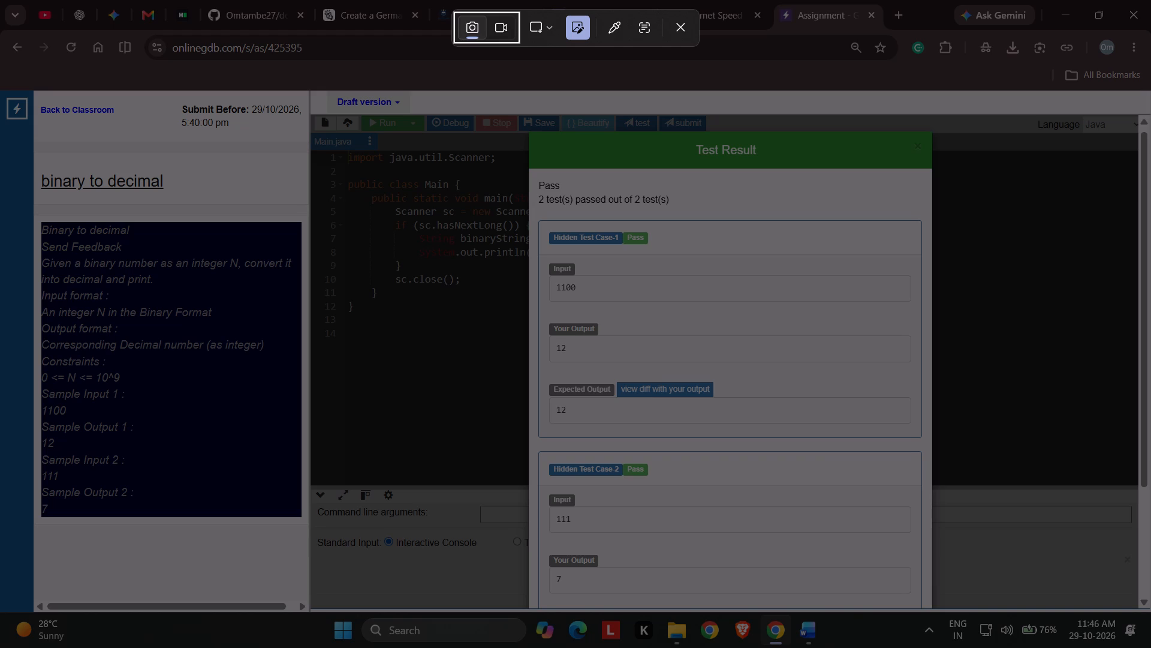
drag(534, 135, 917, 484)
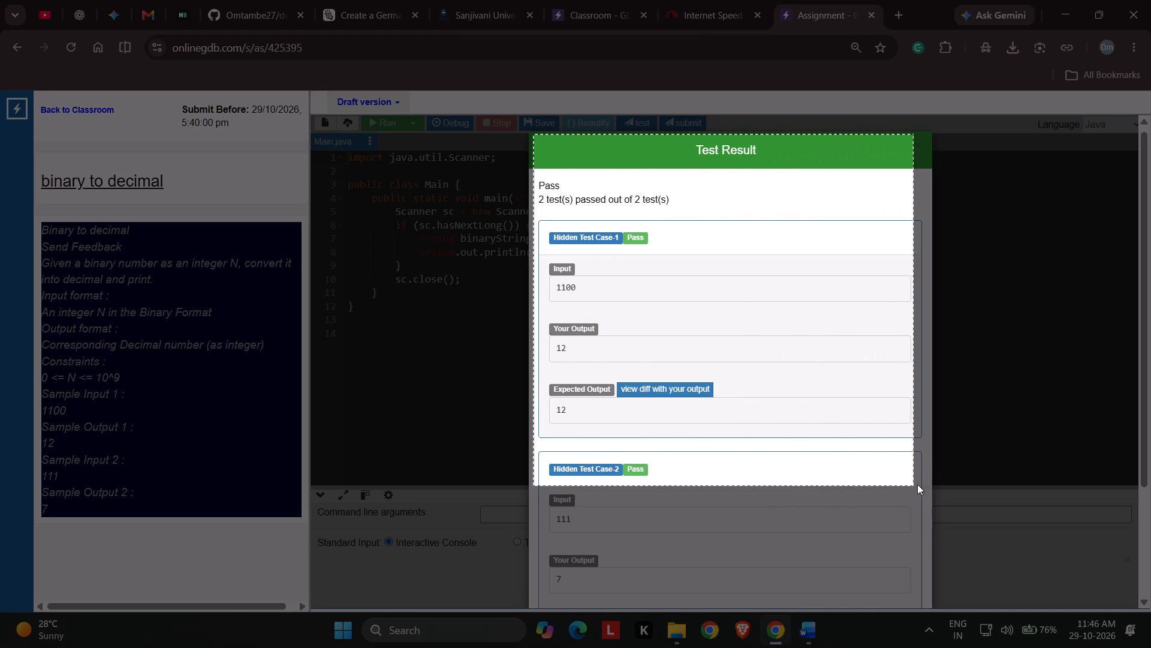
drag(917, 484, 928, 442)
click(590, 483)
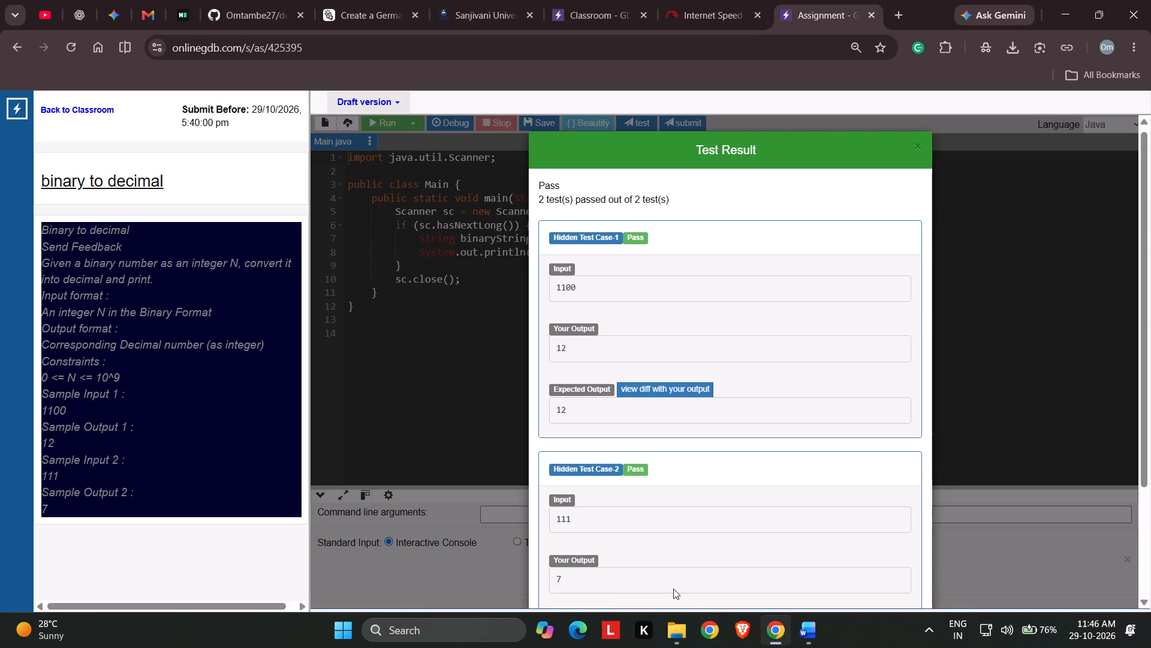
Switch to Word and start a new line below the arrow under the Q5 heading.
click(800, 635)
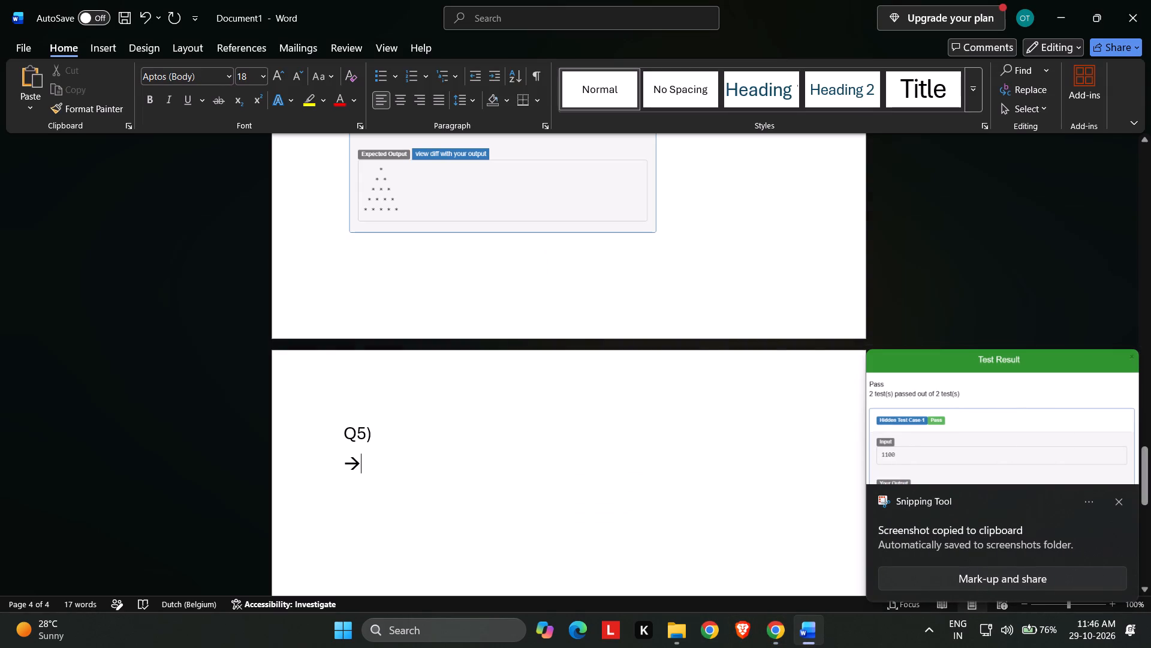
click(398, 470)
key(Return)
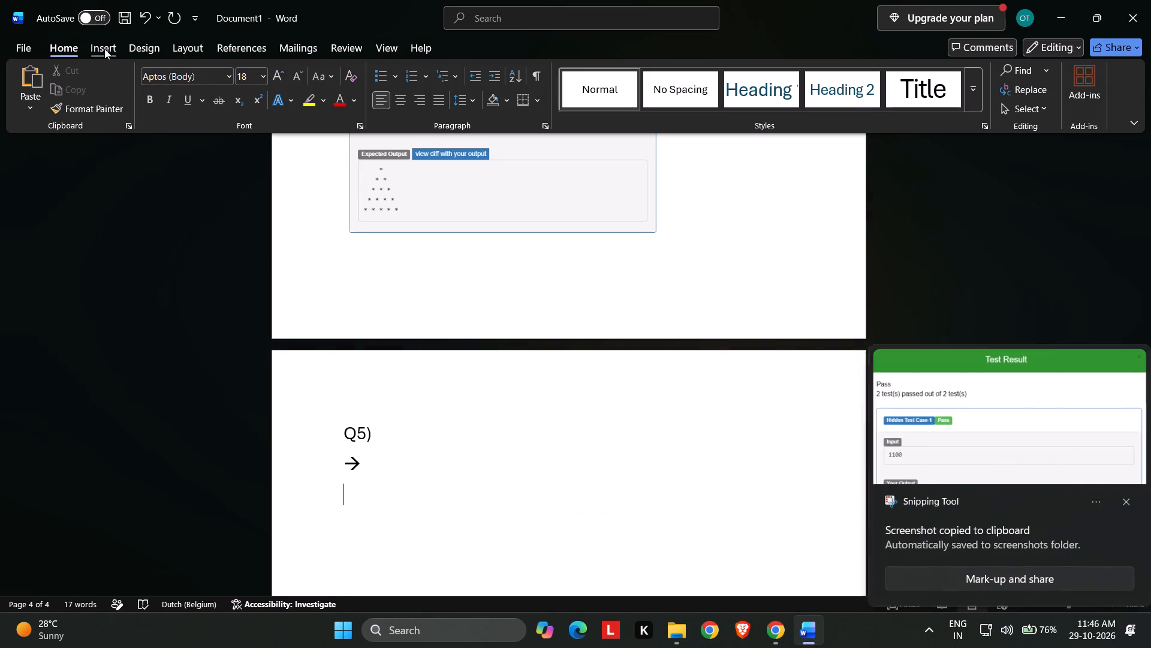
click(104, 49)
click(157, 87)
click(182, 149)
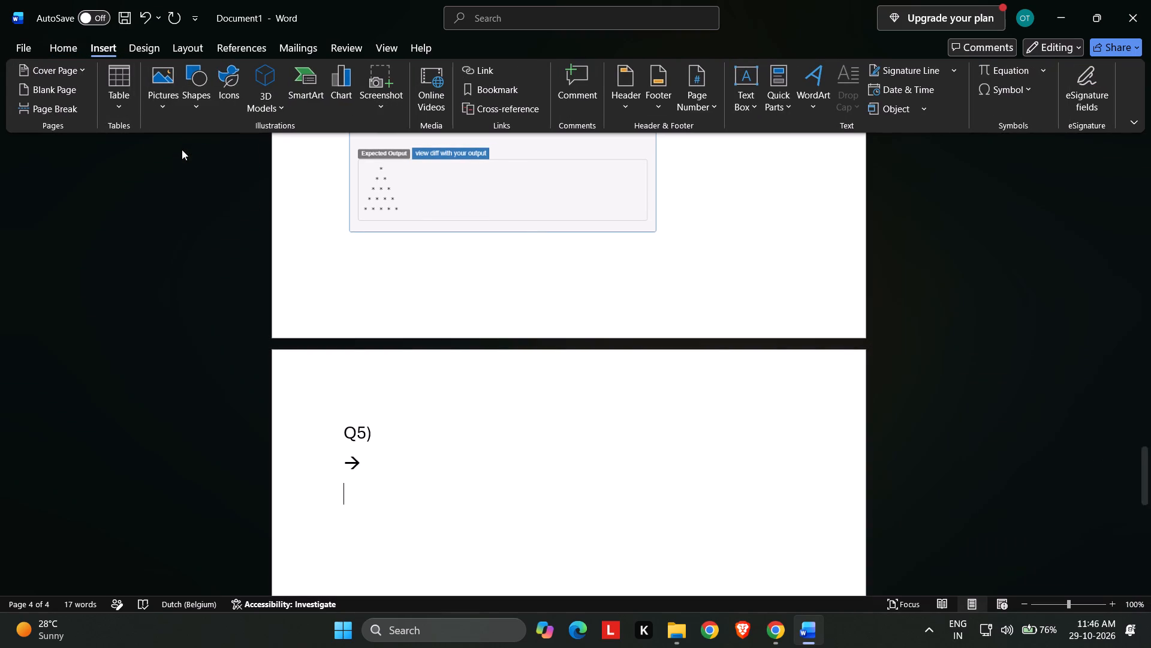
scroll(306, 288, down, 20)
scroll(306, 288, down, 7)
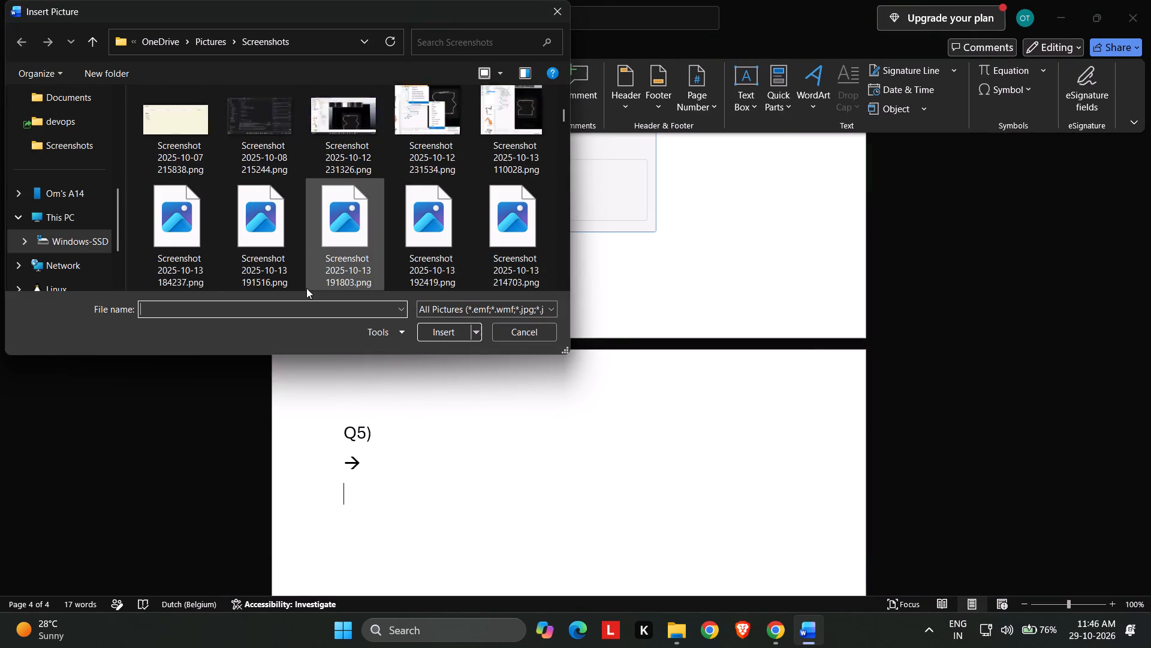
scroll(306, 288, down, 16)
scroll(306, 288, down, 20)
scroll(306, 288, down, 20)
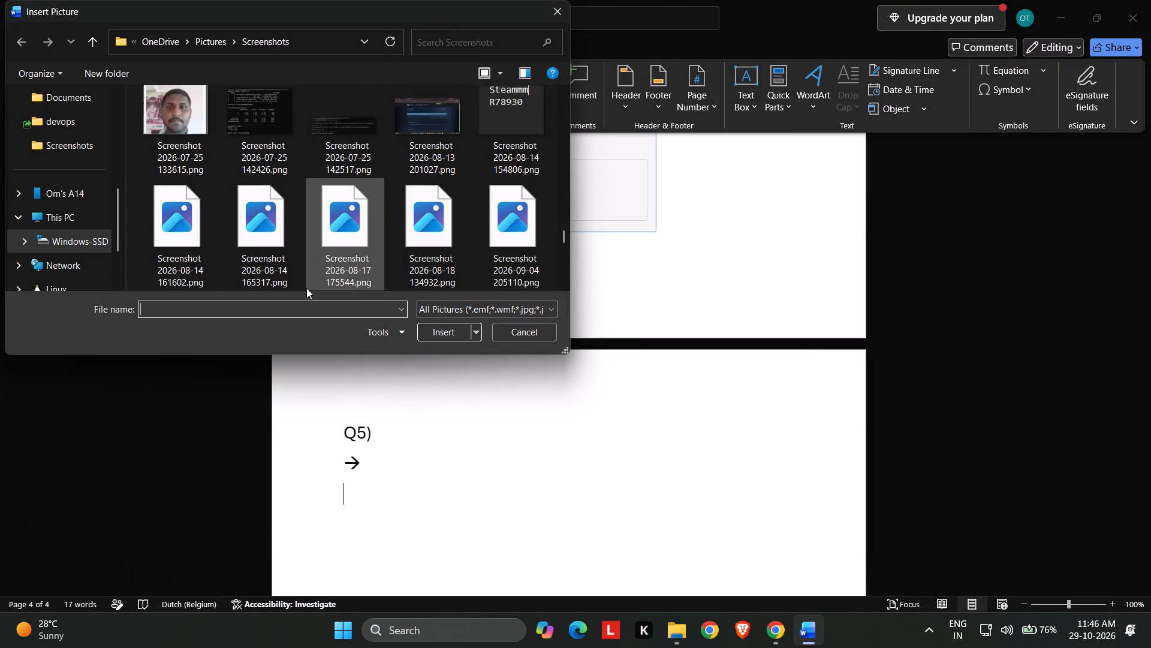
scroll(306, 288, down, 20)
drag(394, 226, 503, 64)
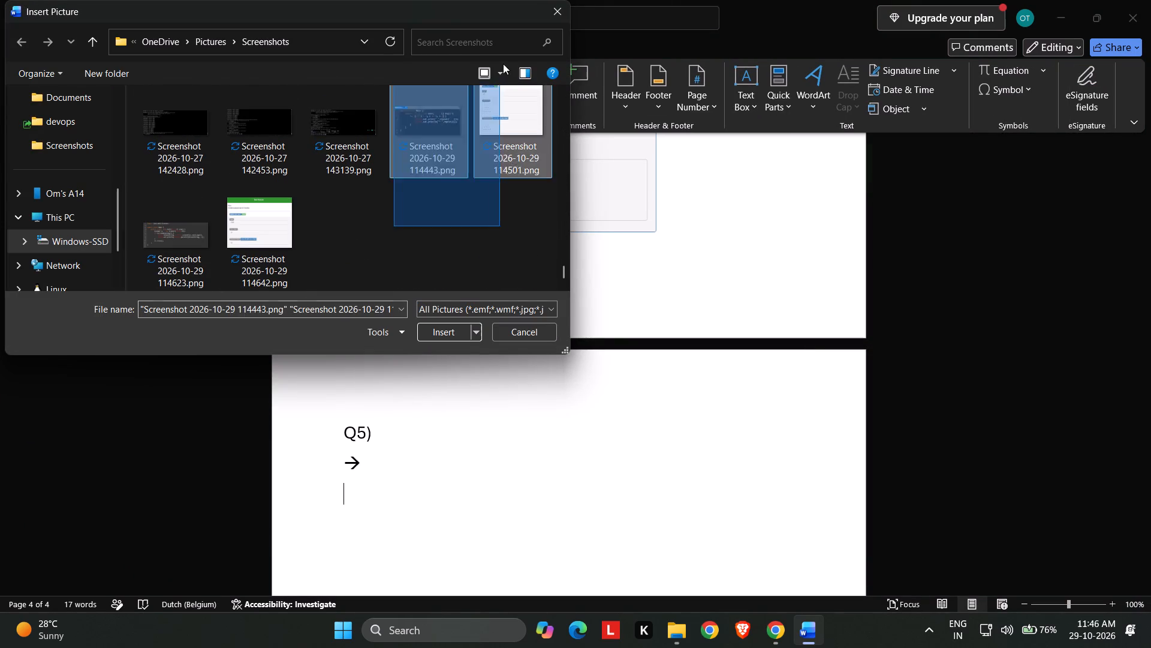
drag(503, 64, 502, 173)
key(shift+Delete)
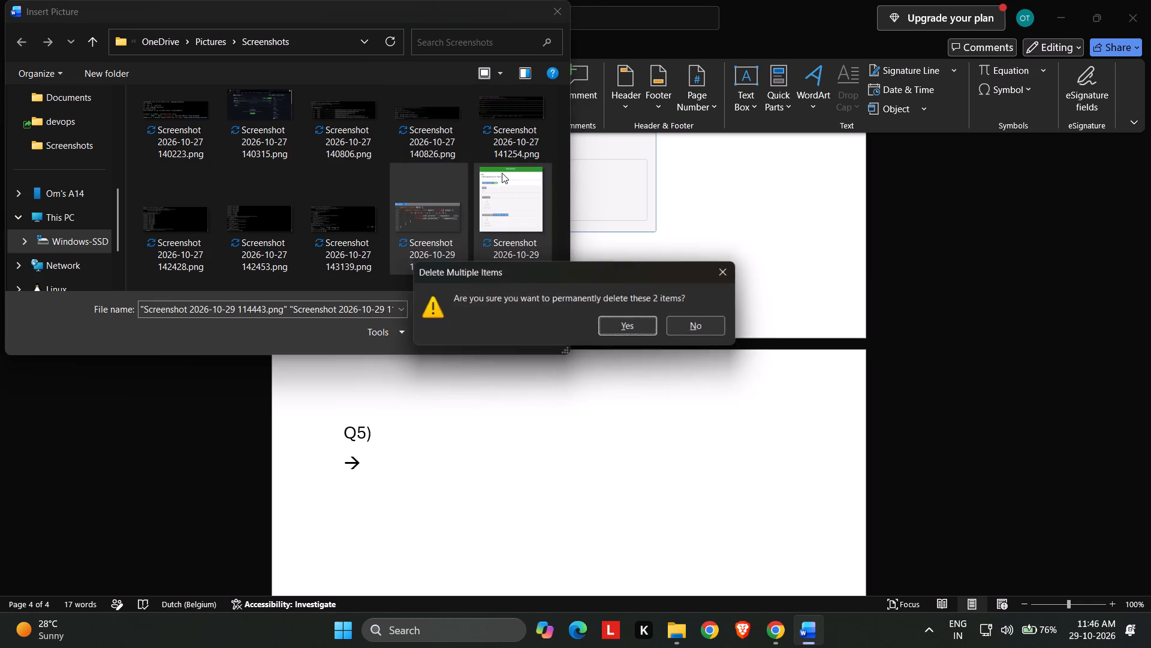
key(Return)
scroll(492, 223, down, 1)
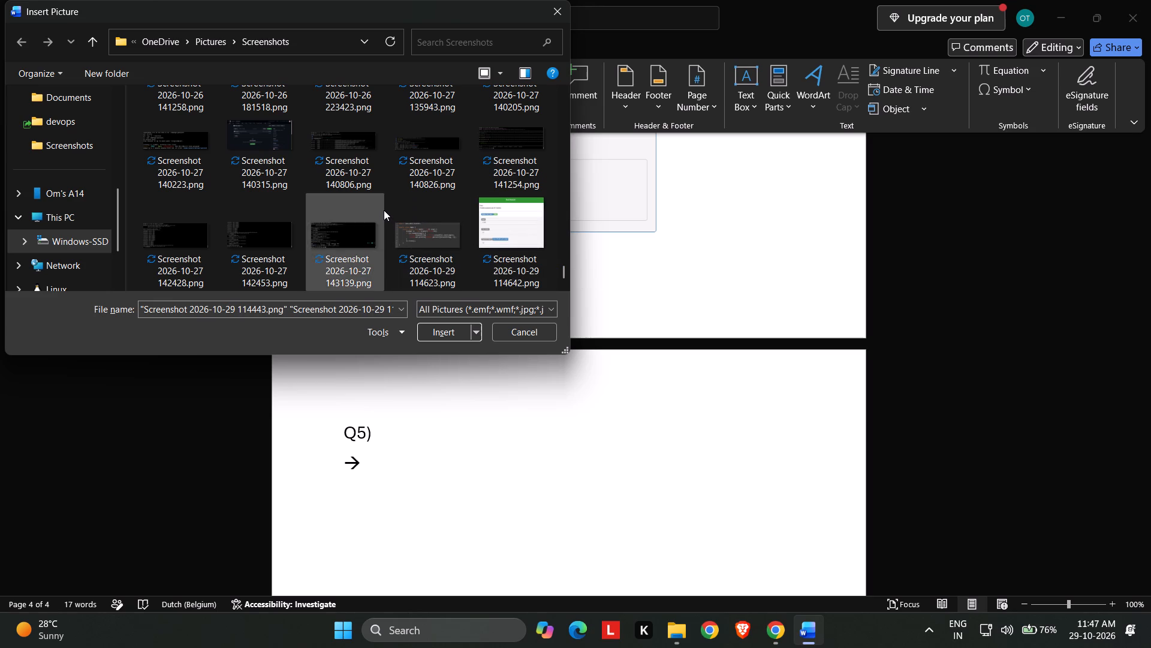
drag(387, 210, 516, 245)
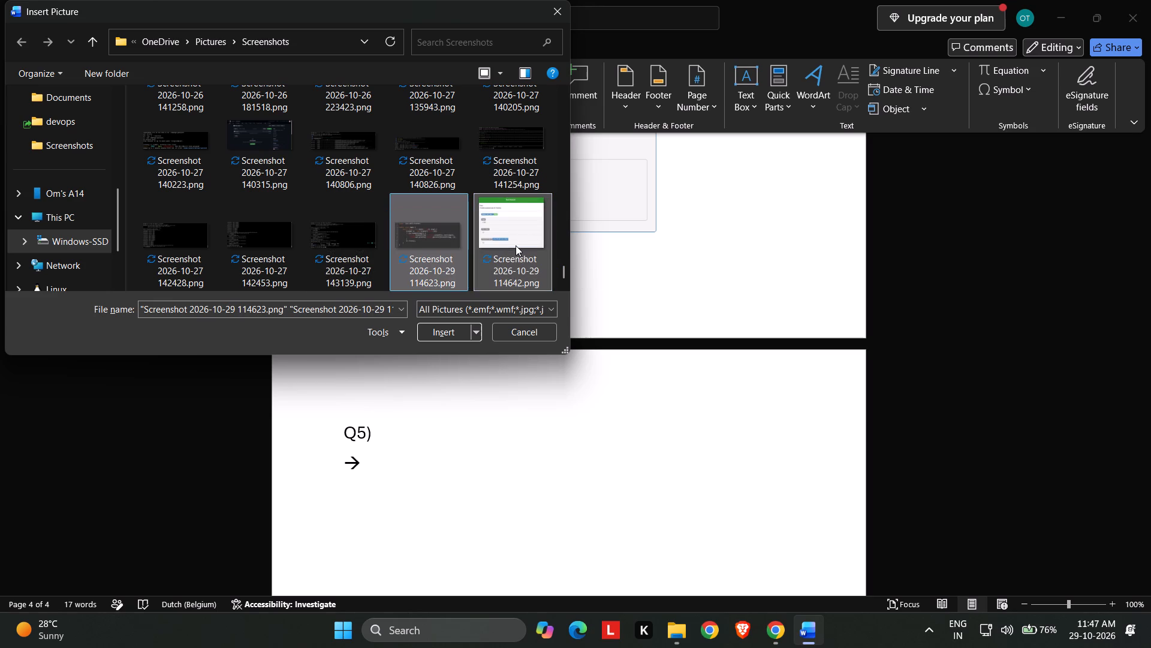
key(Return)
Add a line break between the Q5 code picture and the Test Result picture.
scroll(528, 272, up, 2)
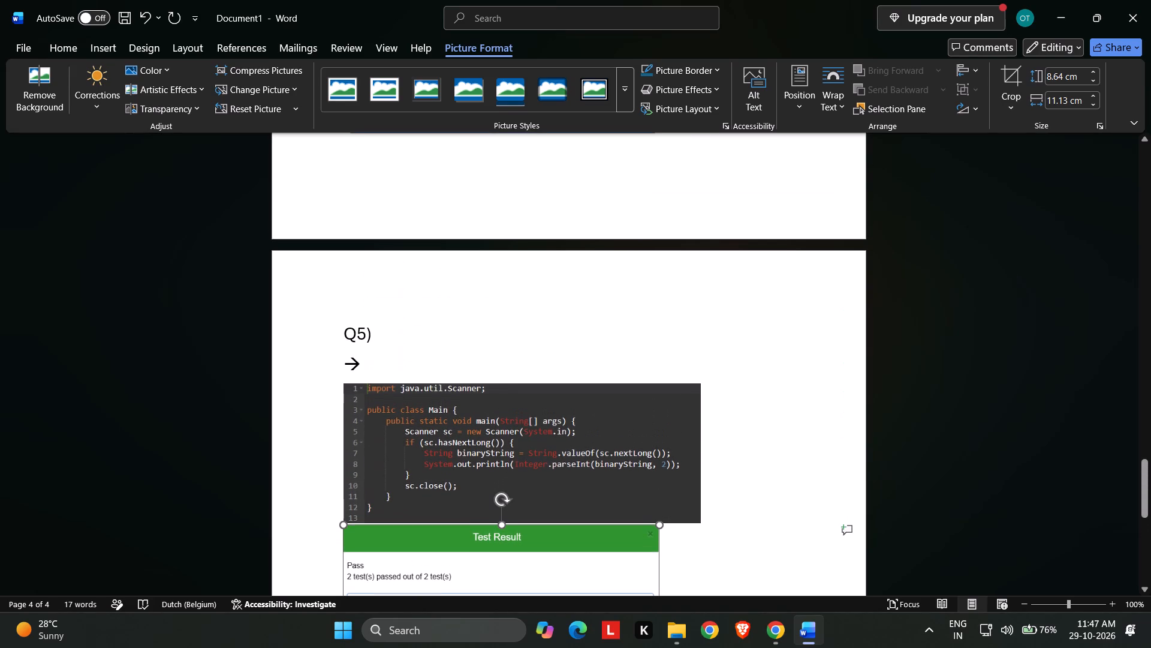
click(708, 425)
key(Return)
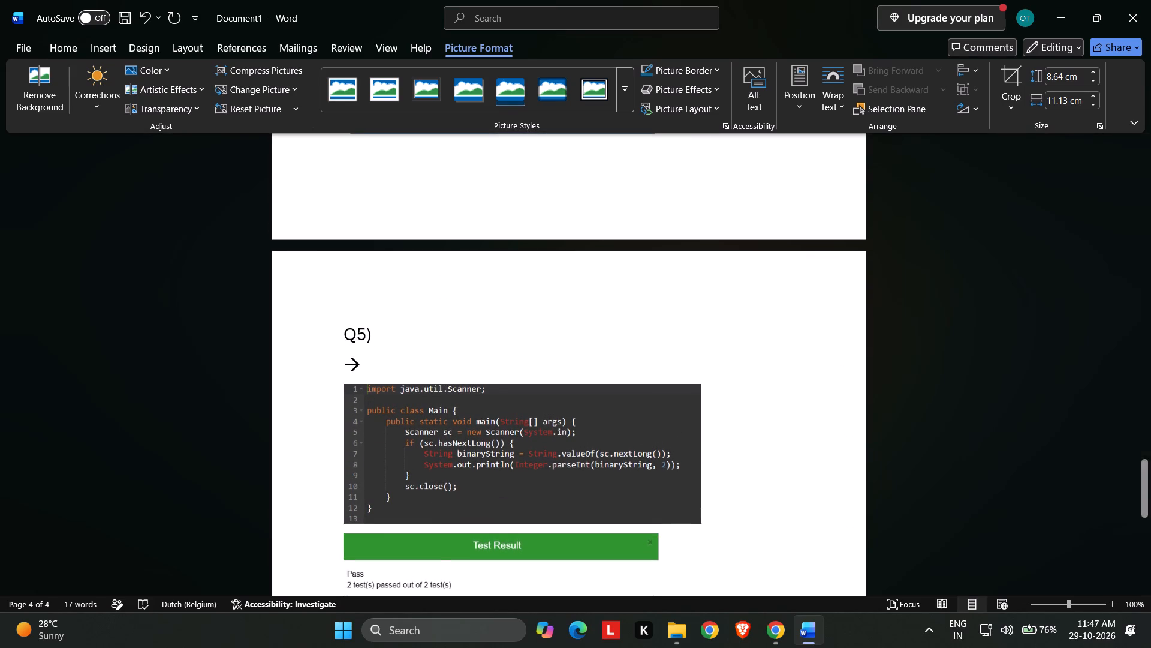